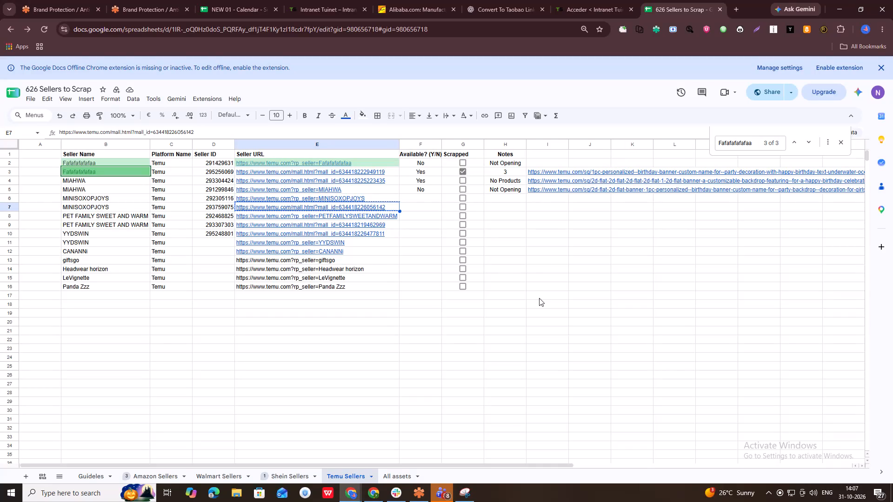
Copy the three Temu product links in I3:I5 into the Links column of Manual Detection Records, starting at row 103496.
left_click(838, 143)
left_click_drag(549, 172, 531, 192)
key("ctrl+c")
key("ctrl+c")
key("alt+Tab")
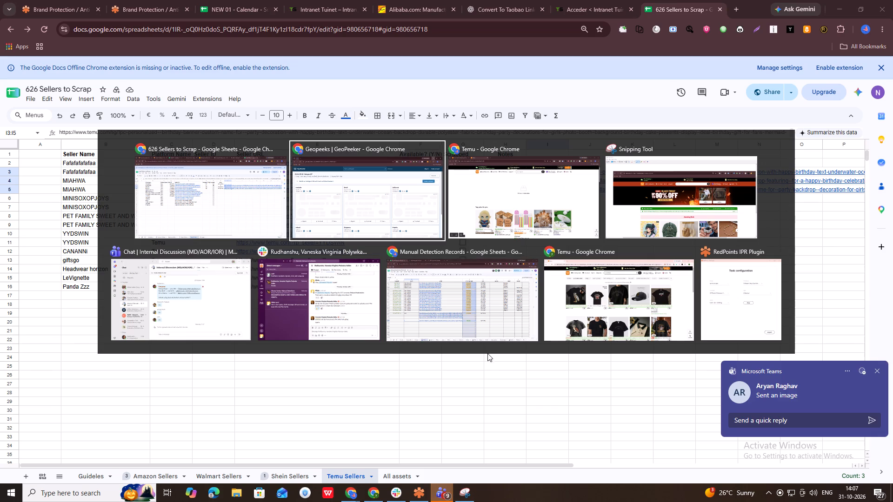
left_click(448, 324, "alt")
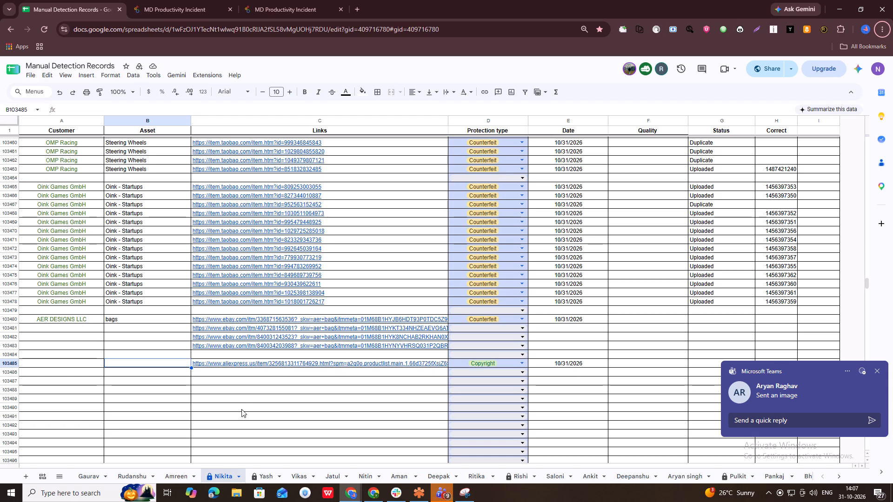
scroll(242, 404, "down", 1)
left_click(241, 417)
key("ctrl+v")
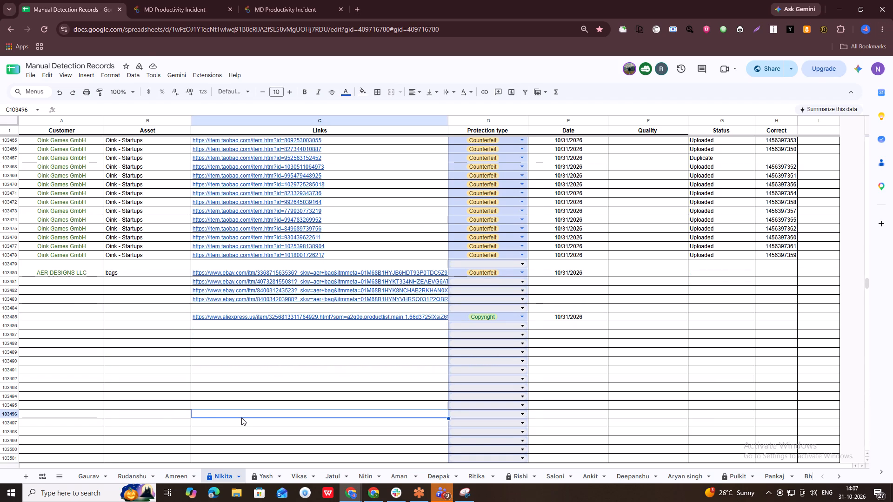
Enter "ariel party decoration" as the asset in row 103496, beside the first Temu link.
left_click(159, 416)
type("ariel")
key("space")
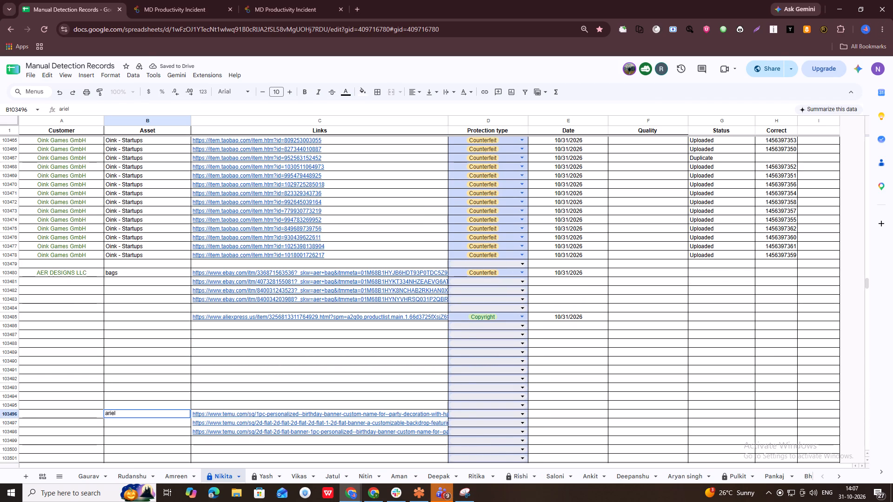
type("party decorat")
type("ion")
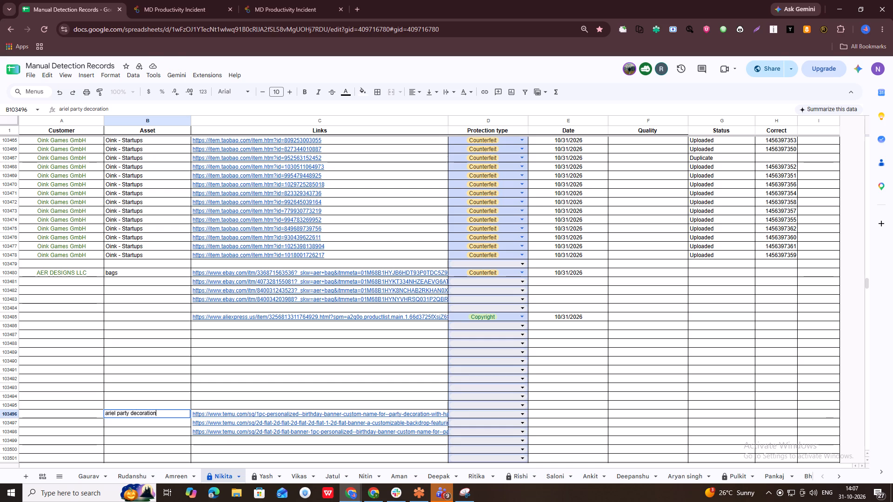
key("Right")
key("Right")
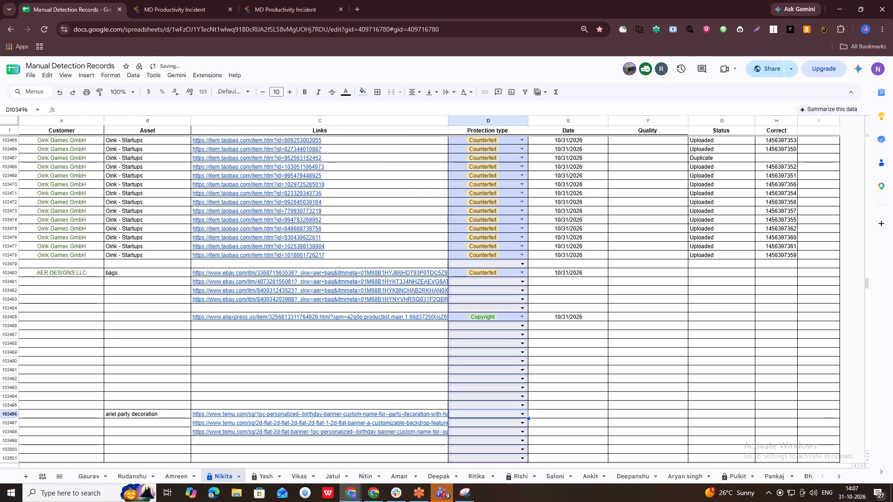
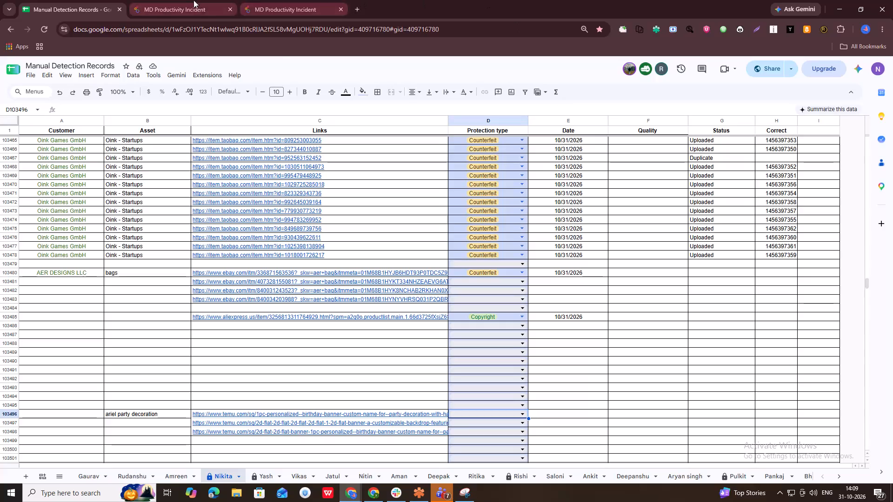
In the Brand MD dashboard's 7-day analyst table, order dates newest first, sort analysts by 2026-10-29 links, and examine Nikita's value for that date.
left_click(133, 0)
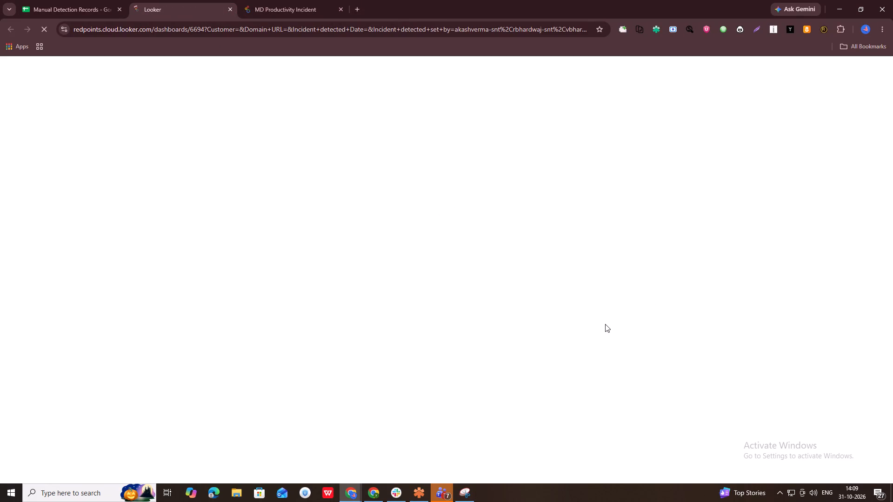
left_click(310, 0)
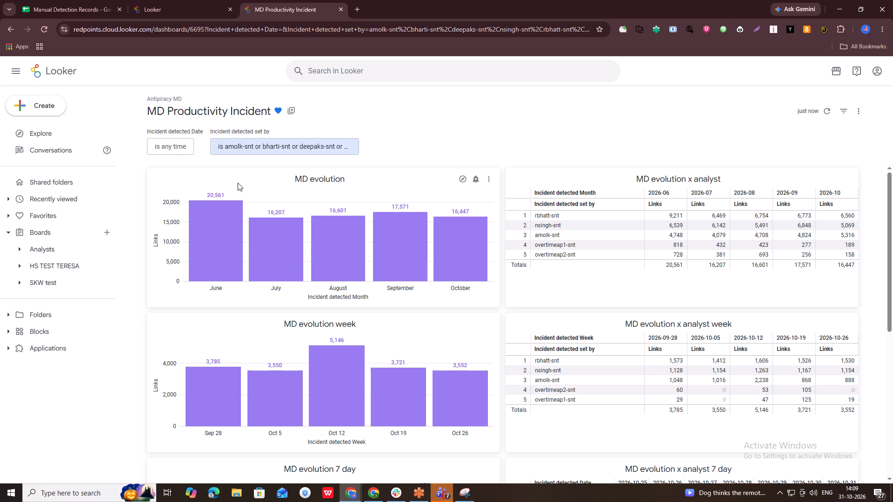
left_click(166, 0)
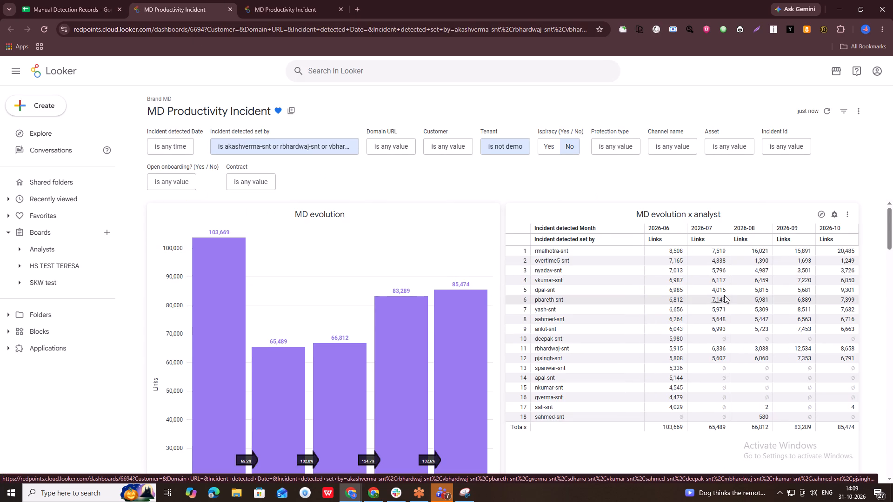
scroll(724, 294, "down", 8)
scroll(724, 294, "down", 20)
scroll(724, 294, "down", 20)
scroll(724, 294, "down", 2)
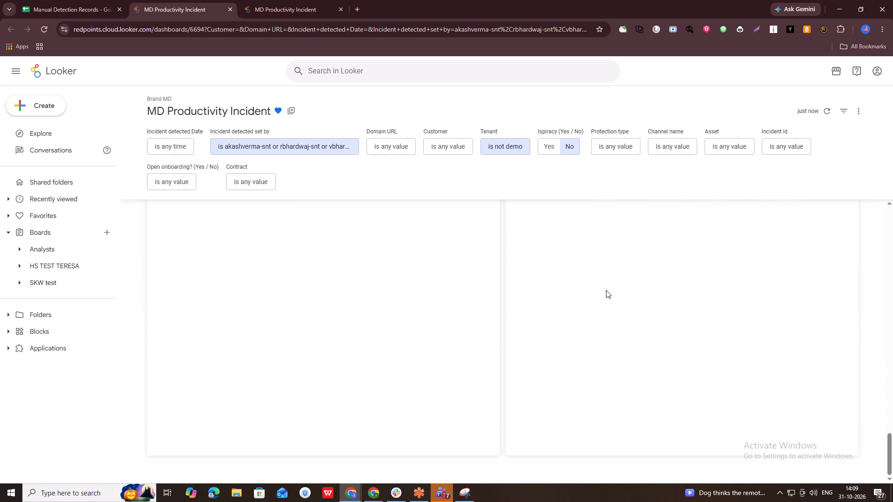
scroll(613, 280, "down", 17)
scroll(648, 305, "down", 8)
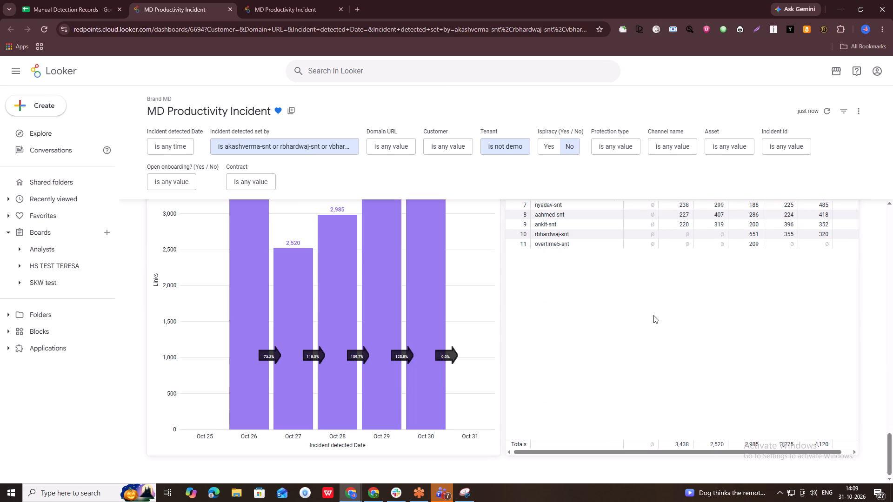
scroll(668, 347, "up", 3)
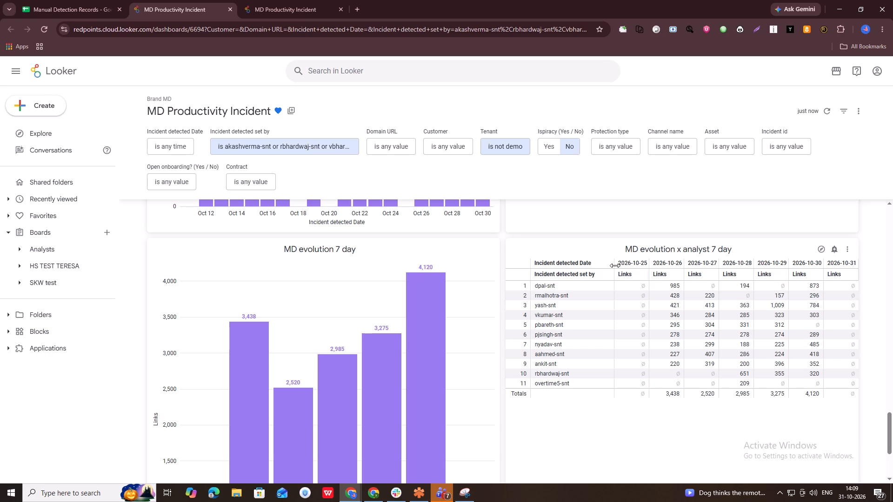
left_click(606, 264)
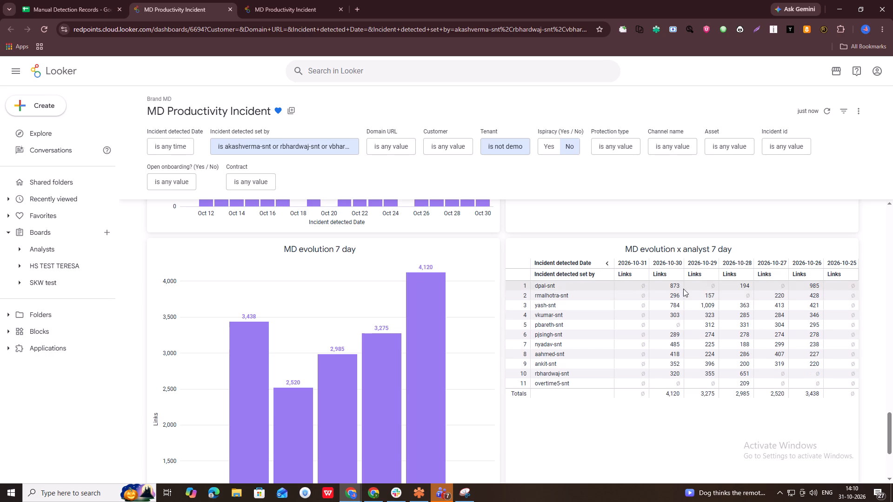
left_click(713, 274)
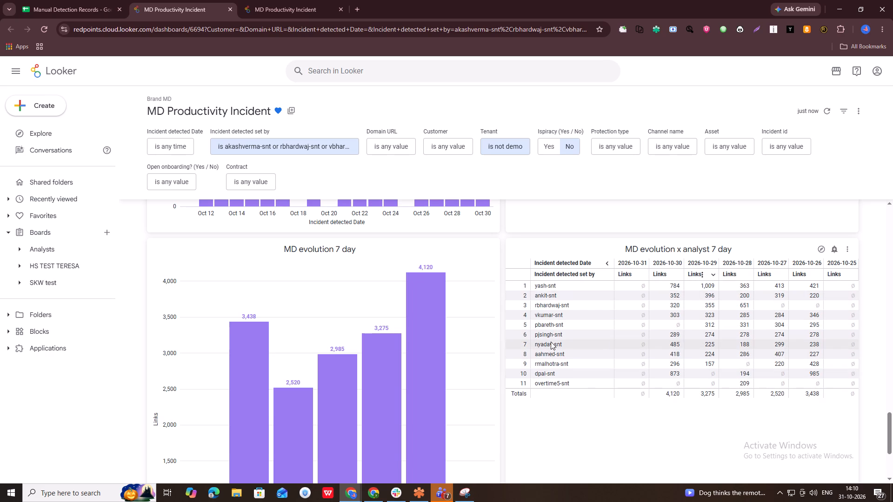
left_click(698, 343)
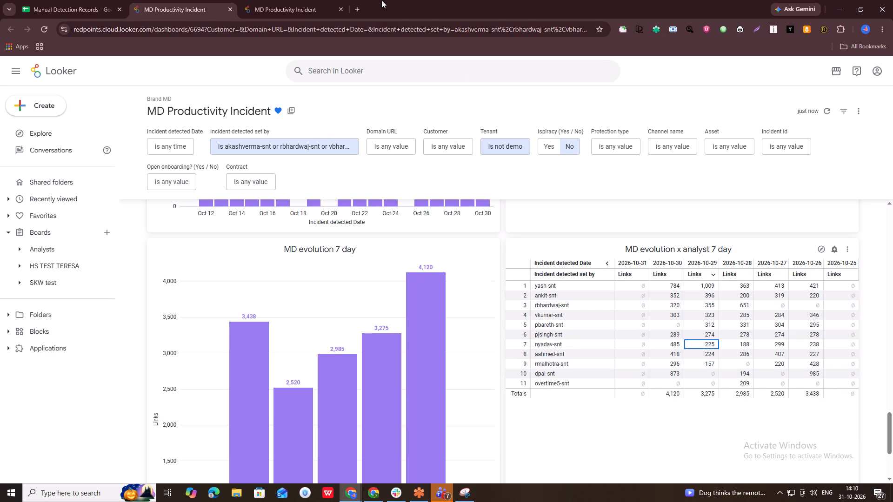
Open the bookmarked Looker dashboard Disney Detections by Suntec in place of the Brand MD dashboard.
left_click(870, 44)
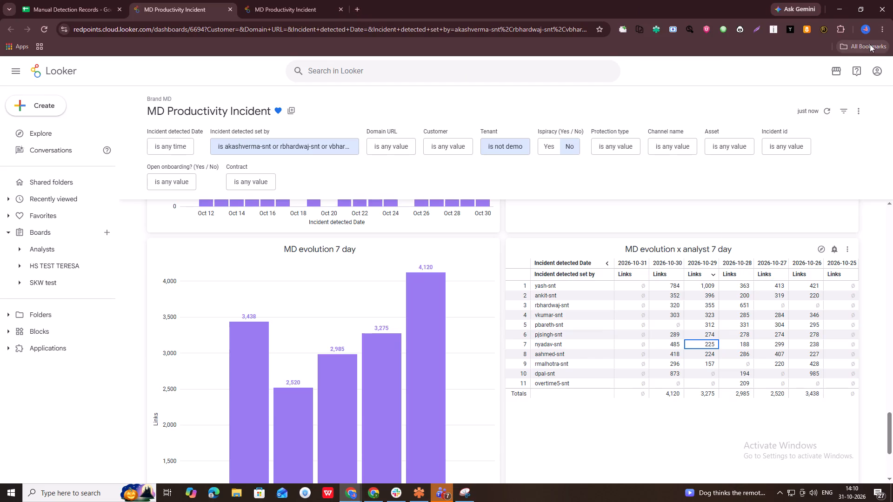
scroll(805, 327, "down", 20)
scroll(805, 327, "down", 18)
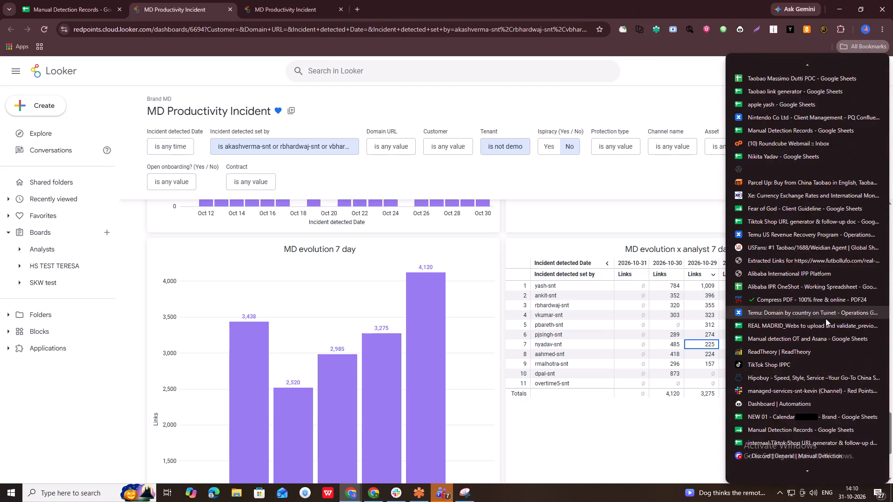
scroll(826, 318, "down", 20)
scroll(826, 318, "down", 20)
scroll(826, 318, "down", 8)
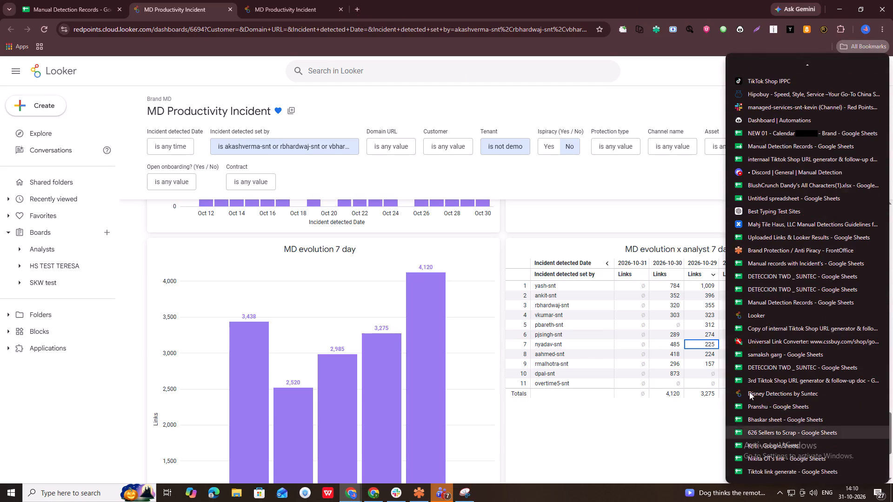
left_click(757, 314)
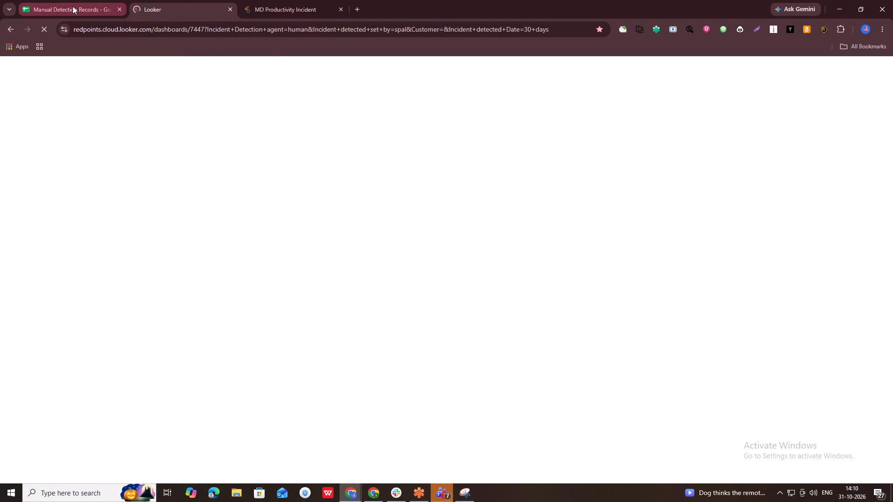
Open Nikita's bookmarked personal tracking spreadsheet in a new browser tab.
left_click(73, 6)
left_click(357, 8)
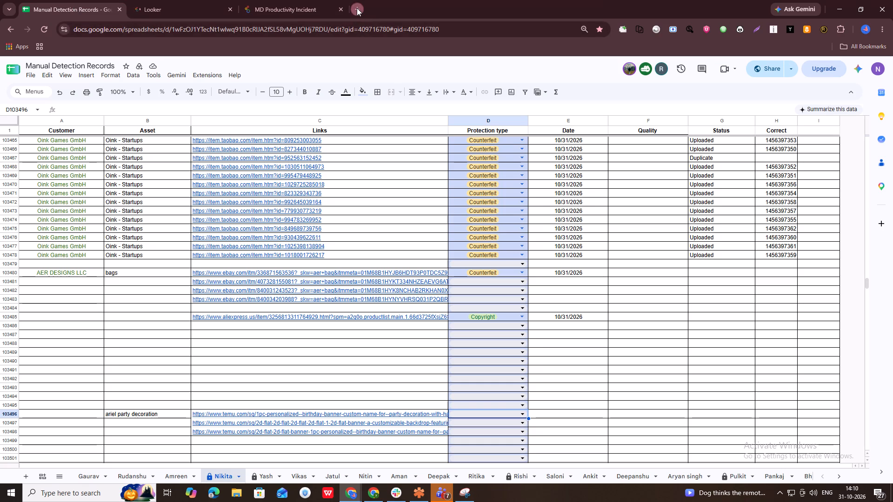
type("niki")
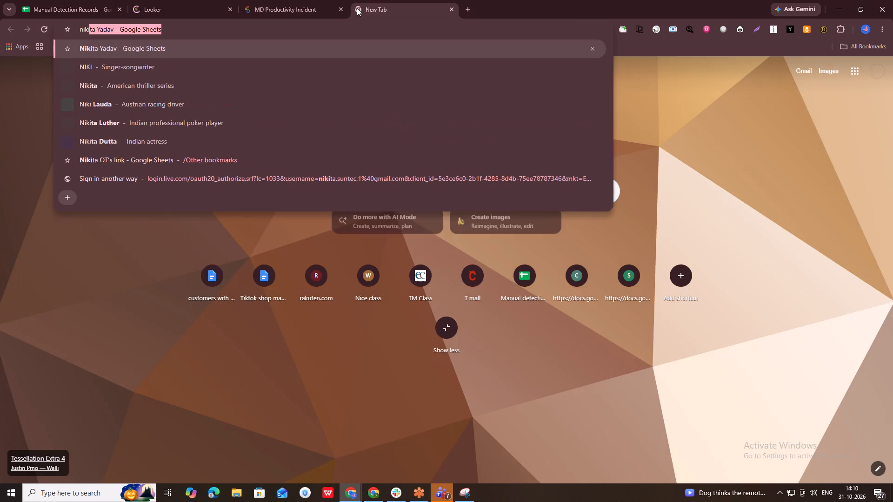
key("Return")
Check the 2026-10-29 links in Disney Detections by Suntec against the calendar and calculate 225+91.
left_click(200, 0)
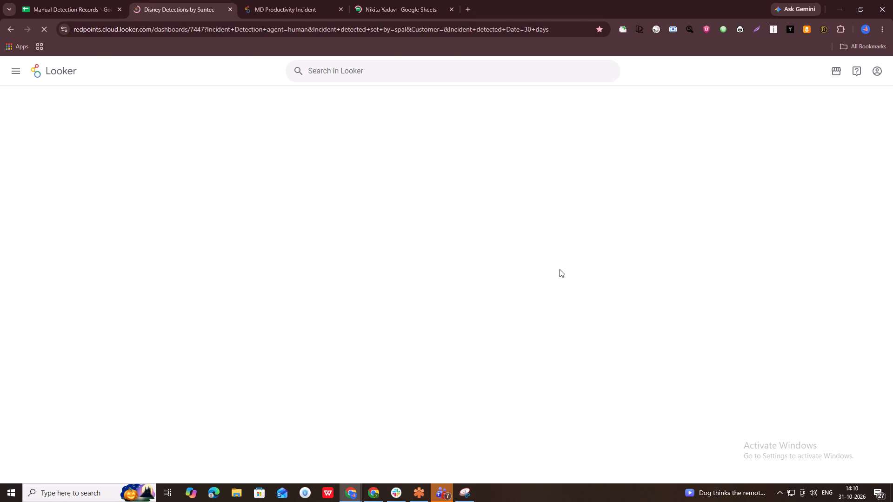
left_click(848, 498)
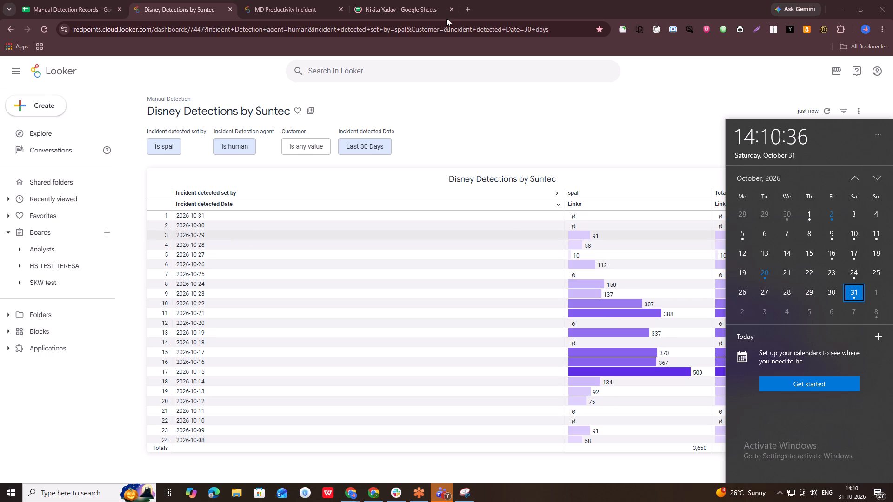
left_click(469, 9)
type("225+91")
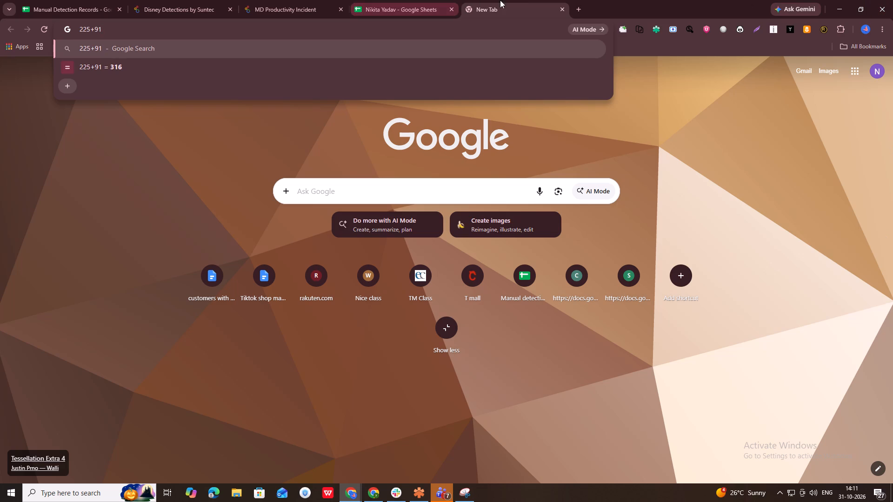
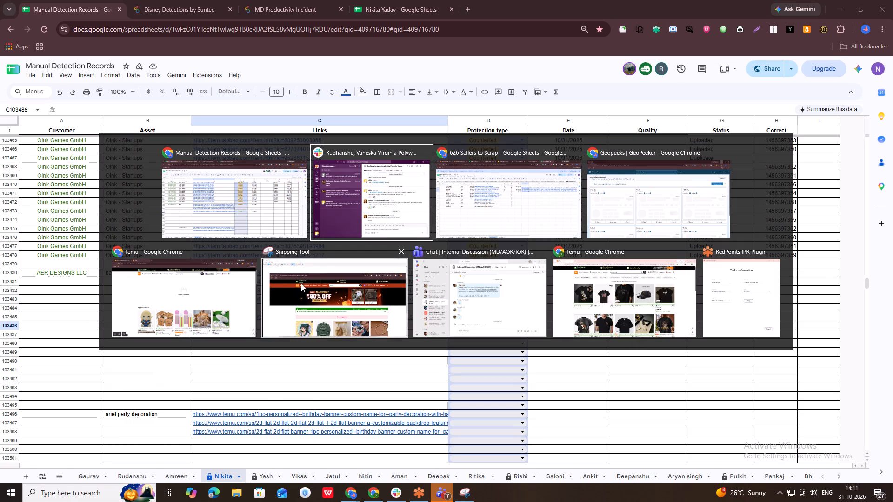
left_click(506, 223, "alt")
left_click(431, 0)
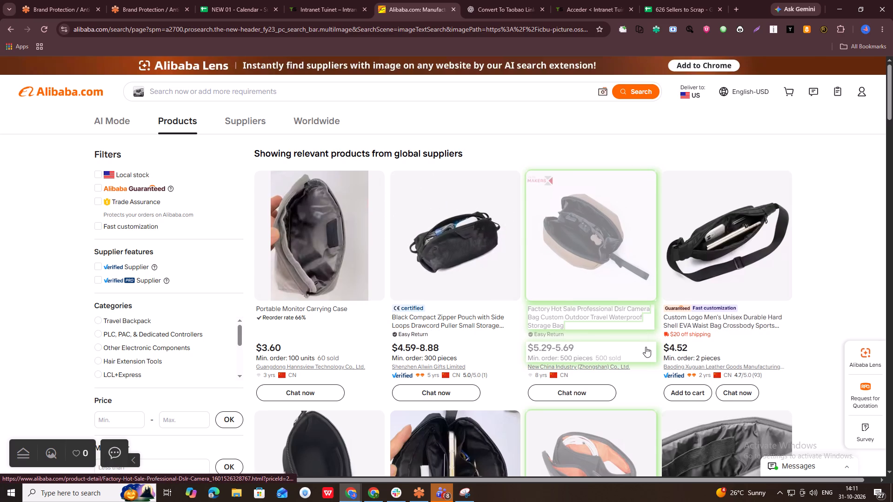
Check the bag listings' preview images and open the Factory Custom Portable X PAC Nylon organizer pouch listing in a new tab.
scroll(540, 348, "down", 5)
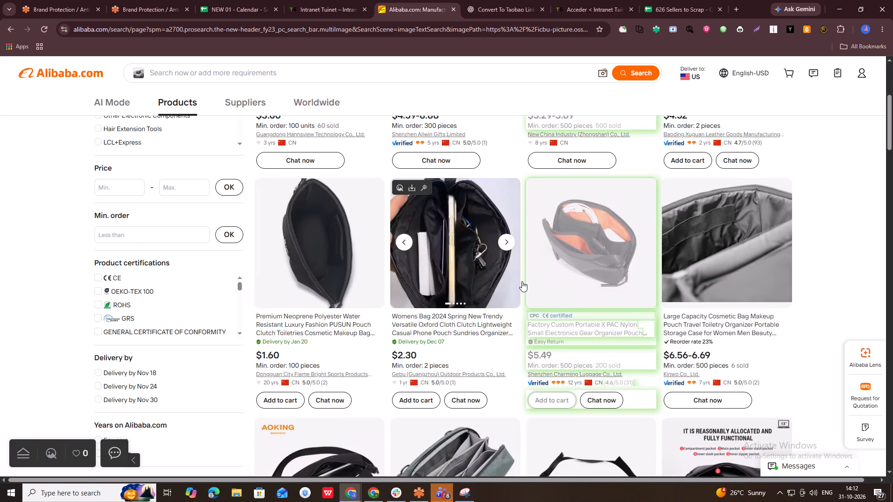
left_click(508, 245)
left_click(508, 245)
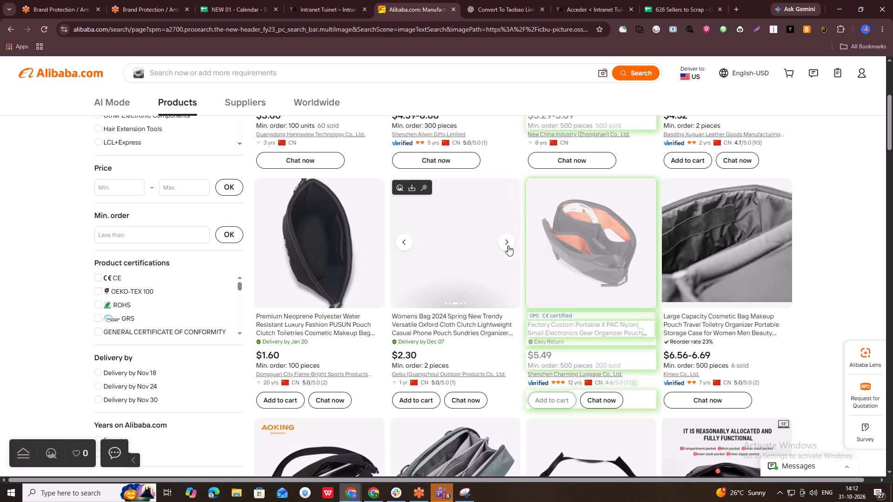
left_click(781, 245)
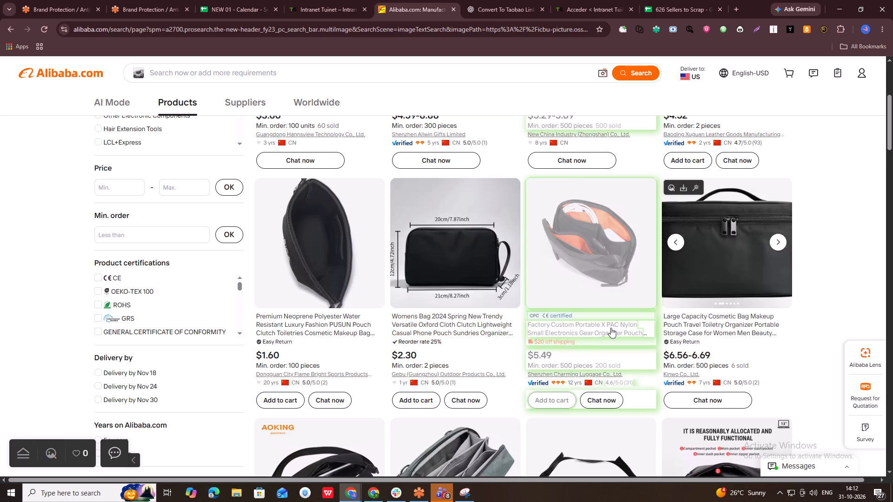
middle_click(578, 329)
left_click(843, 291)
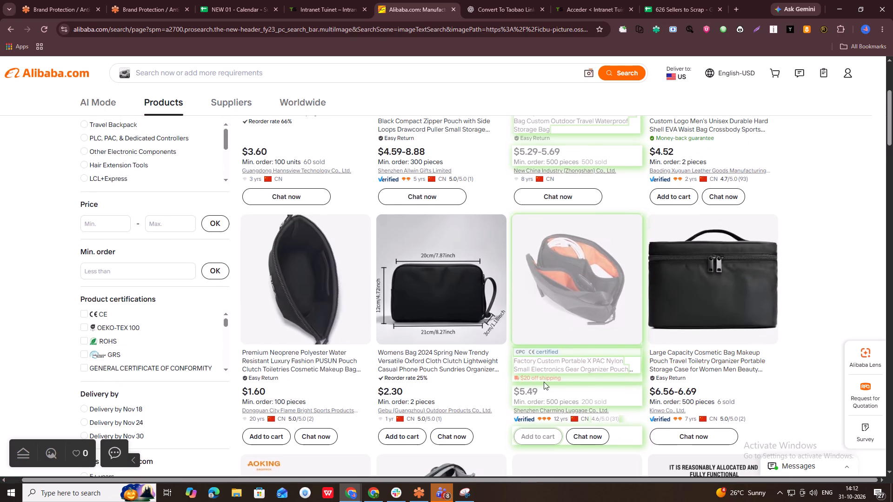
left_click(557, 372, "ctrl")
Examine the remaining Alibaba image search results for bags resembling the AER DESIGNS products.
scroll(622, 334, "down", 6)
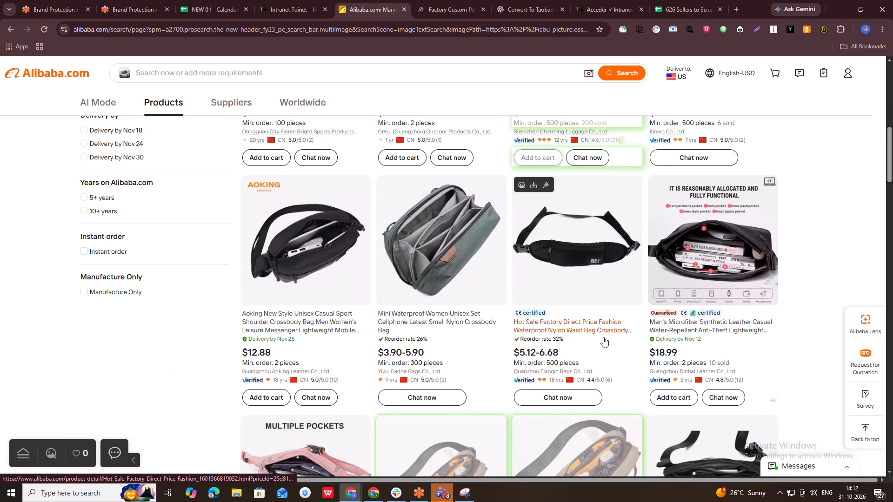
scroll(677, 329, "down", 6)
scroll(729, 318, "down", 6)
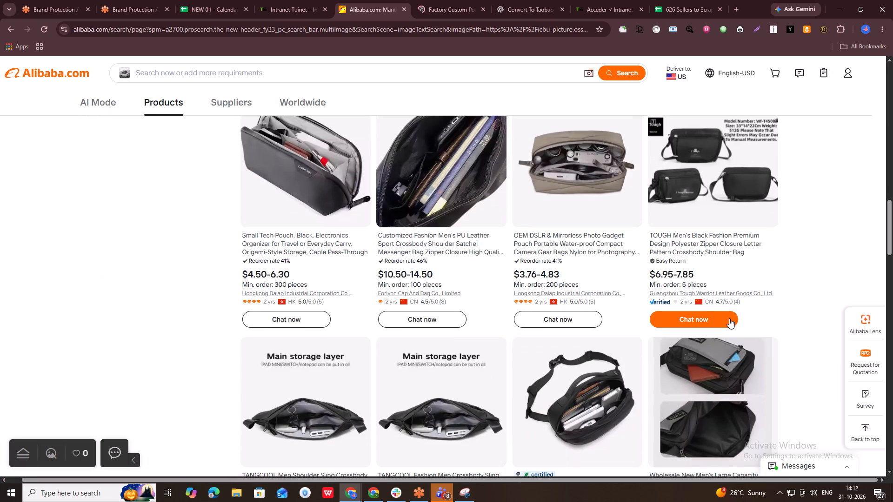
scroll(738, 313, "down", 7)
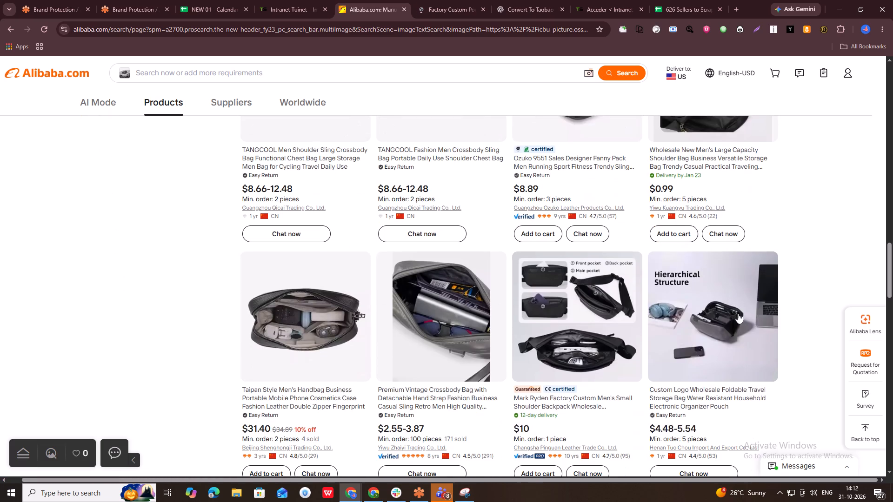
scroll(553, 333, "down", 6)
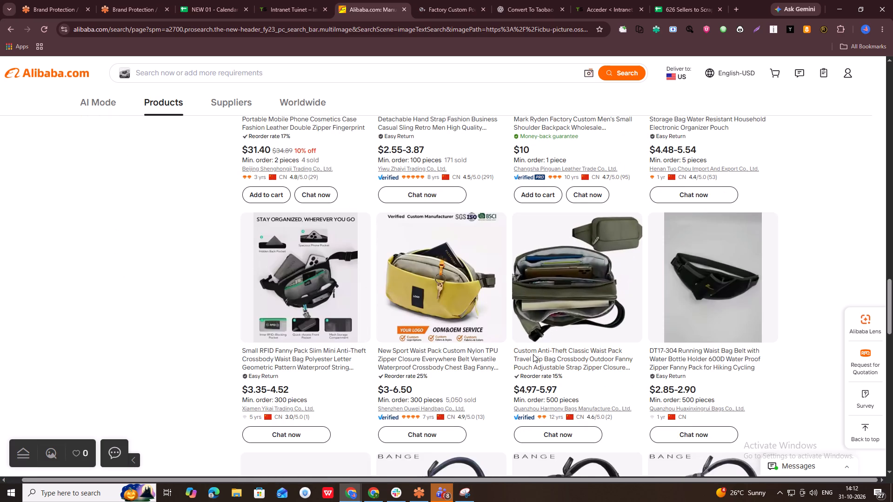
scroll(533, 354, "down", 8)
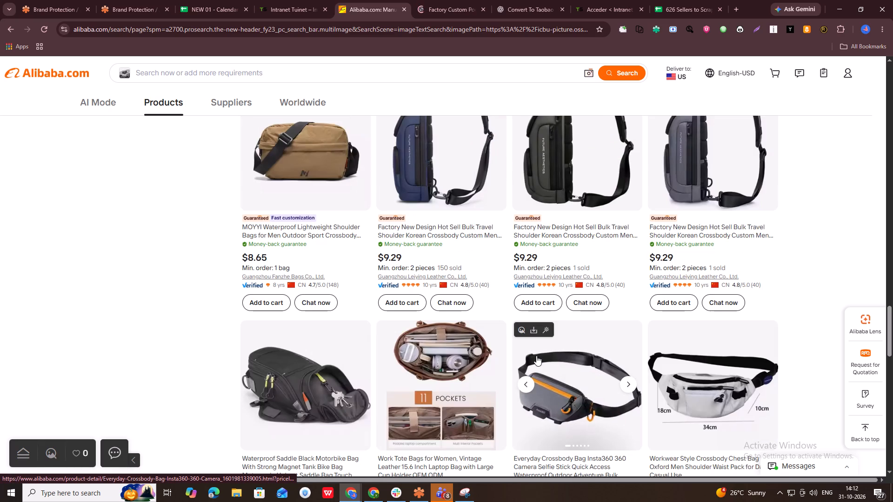
scroll(640, 373, "down", 7)
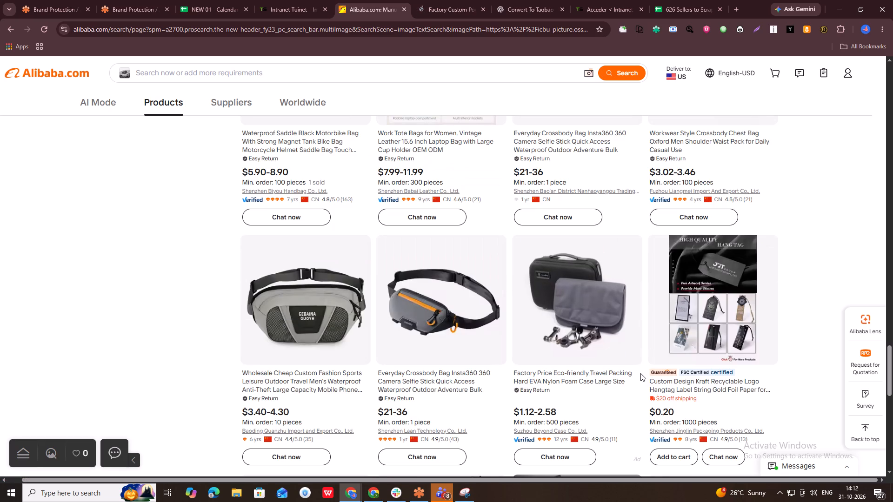
View the X PAC Nylon pouch listing's photos and search Alibaba by its photo of the open pouch with orange lining.
left_click(454, 0)
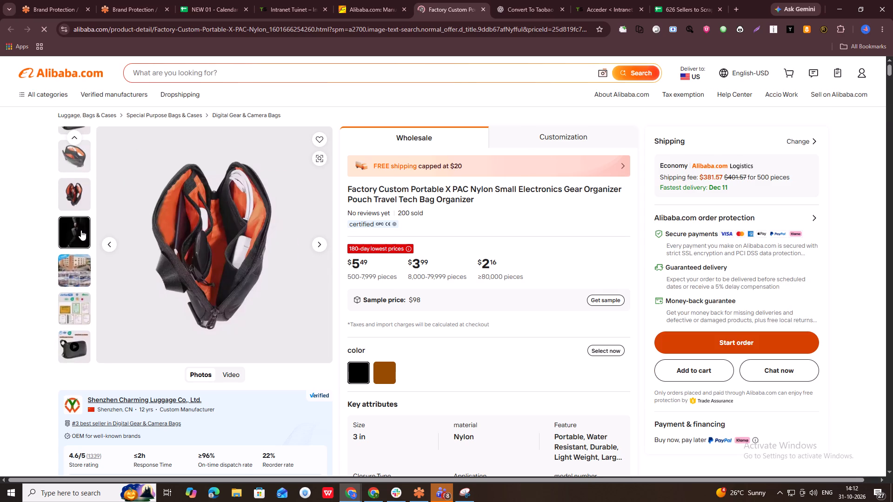
left_click(78, 154)
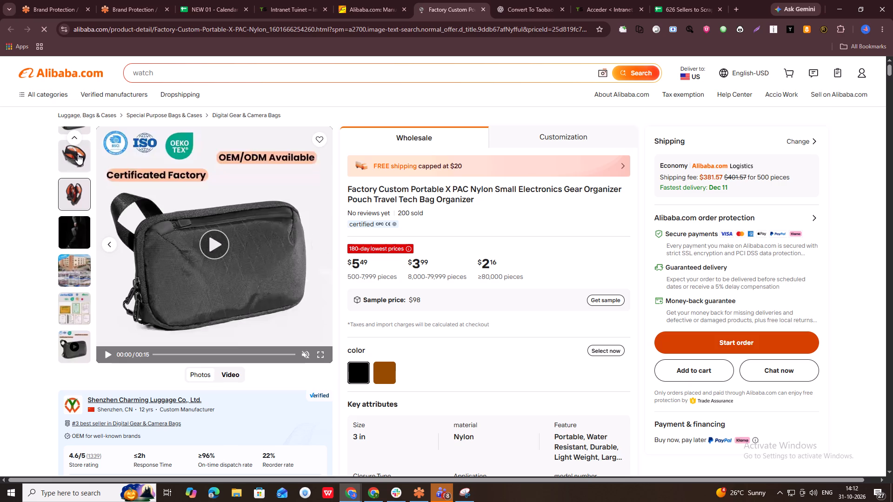
scroll(72, 262, "up", 4)
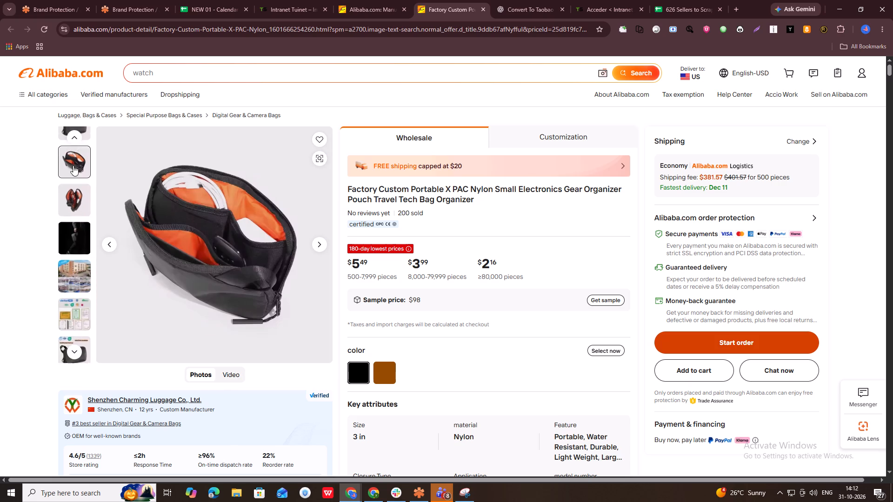
left_click(319, 160)
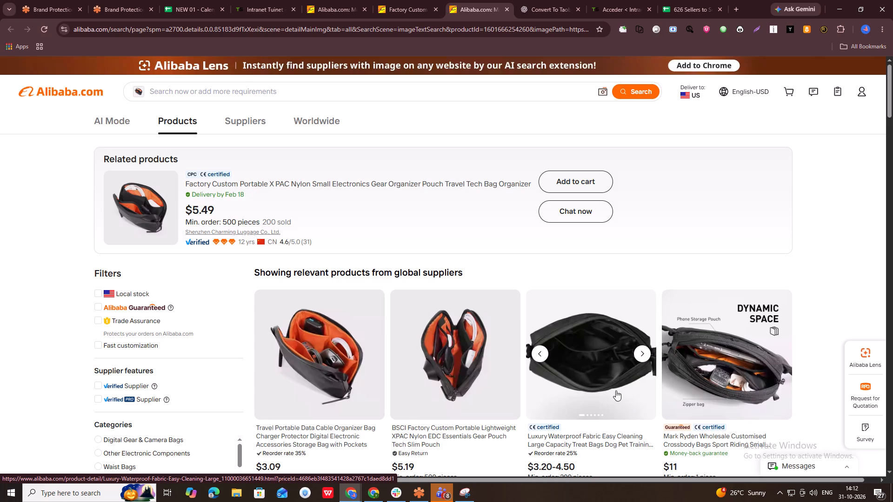
scroll(616, 389, "down", 7)
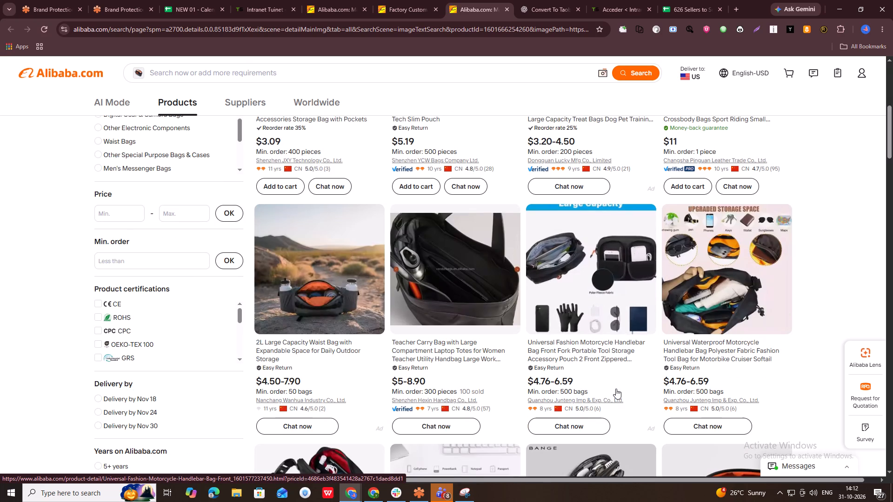
Examine the Alibaba image search results for pouches and bags resembling the open X PAC Nylon pouch with orange lining.
scroll(616, 389, "down", 13)
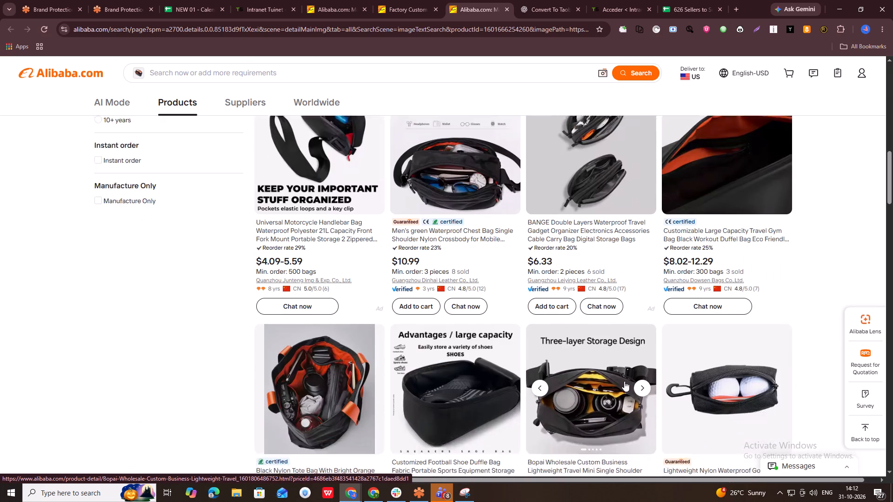
scroll(624, 381, "down", 8)
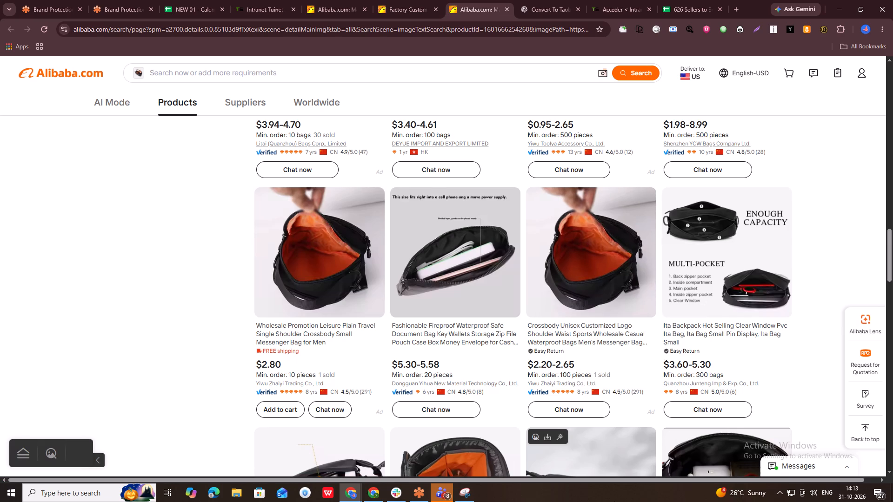
scroll(664, 435, "down", 13)
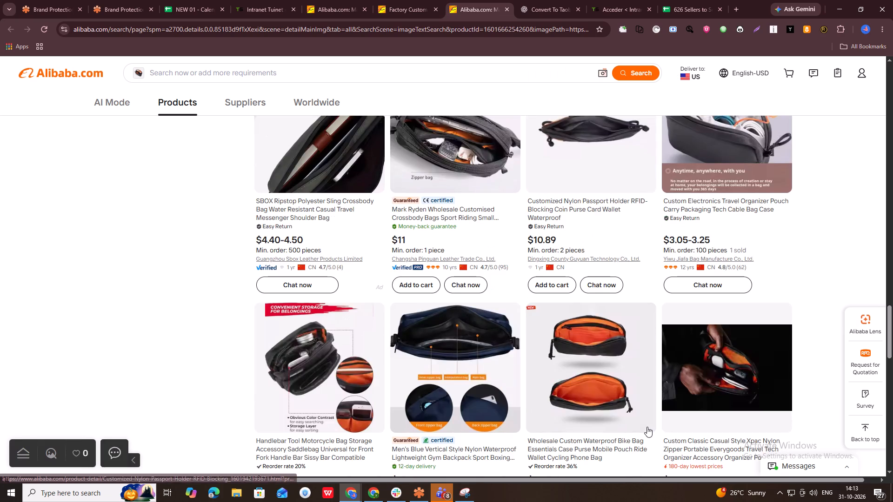
scroll(647, 427, "down", 13)
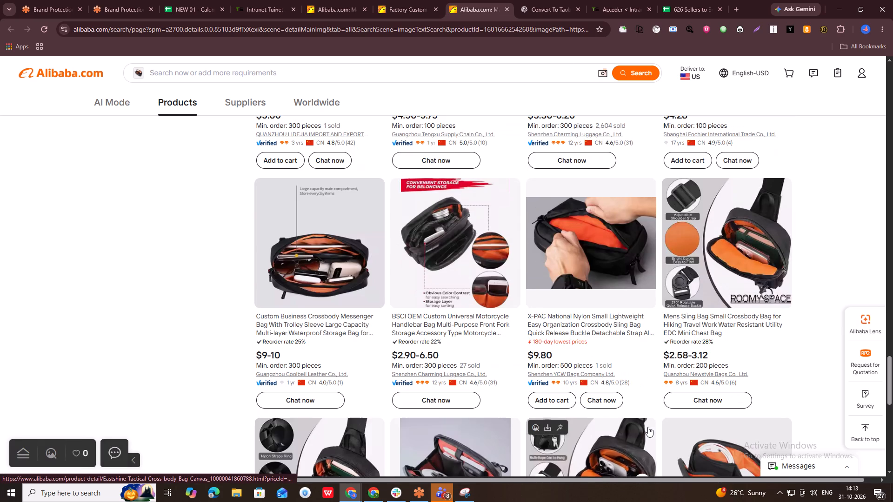
scroll(648, 427, "down", 7)
scroll(644, 421, "up", 4)
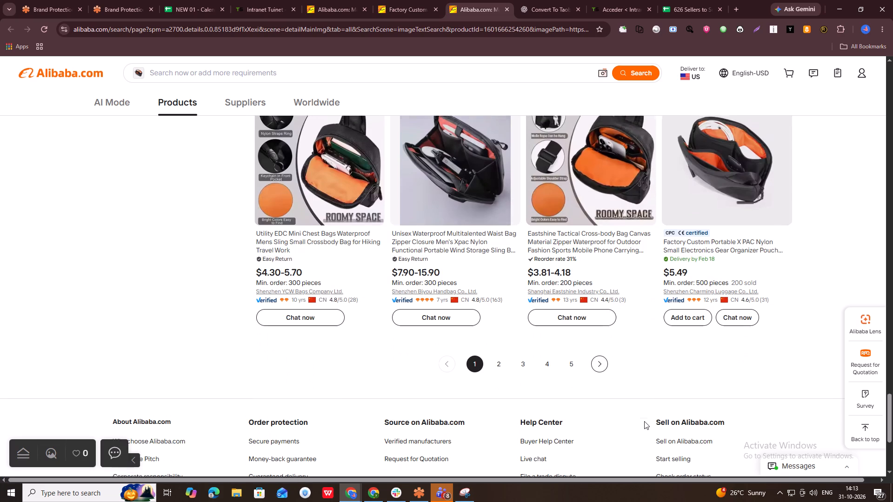
scroll(644, 421, "up", 15)
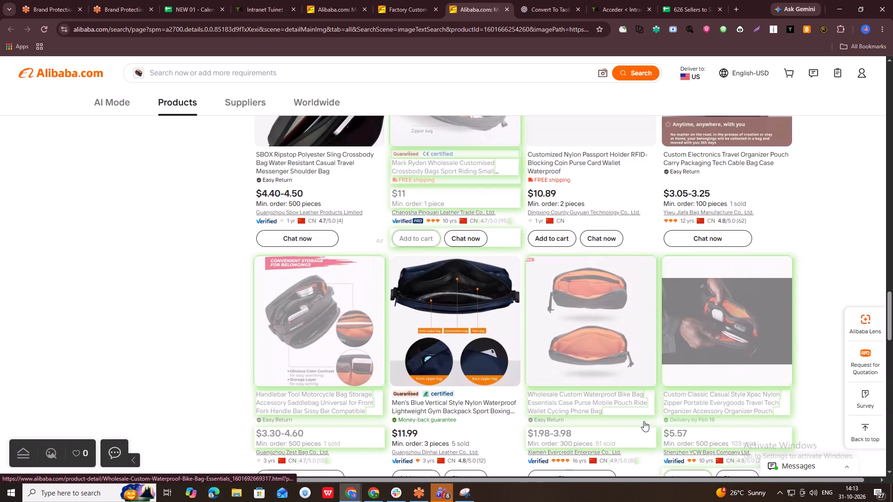
scroll(644, 421, "up", 18)
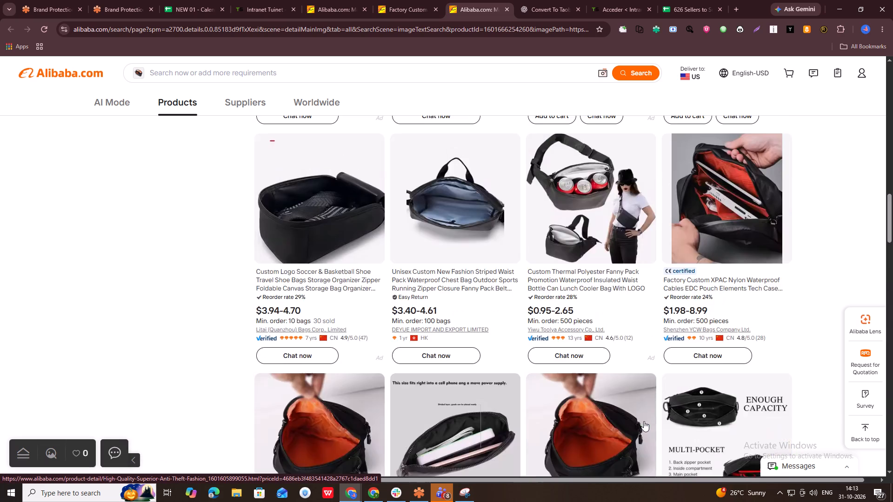
scroll(644, 421, "up", 20)
scroll(644, 421, "up", 14)
scroll(609, 416, "down", 3)
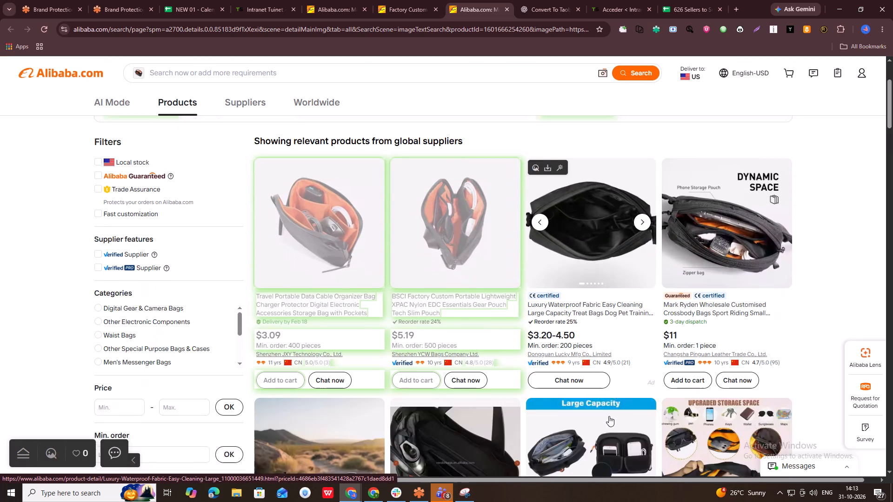
Switch to the Red Points official images page for AER DESIGNS LLC and look through the reference bag photos.
left_click(133, 0)
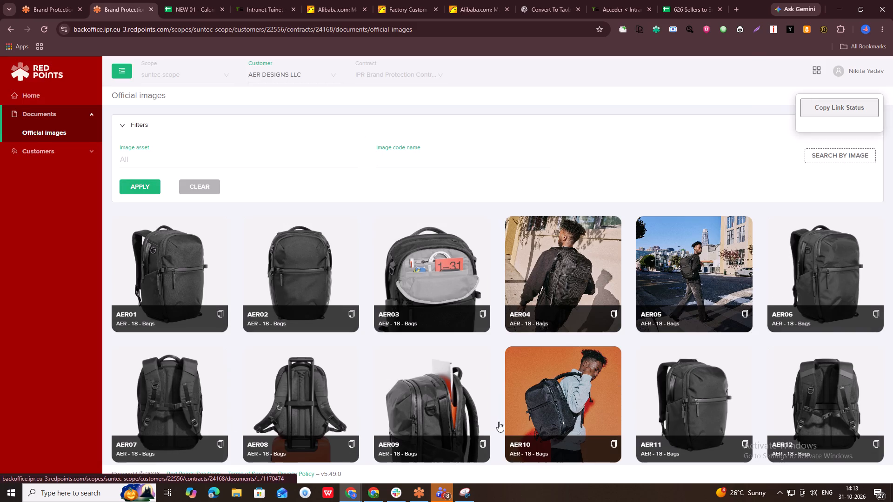
scroll(631, 369, "down", 4)
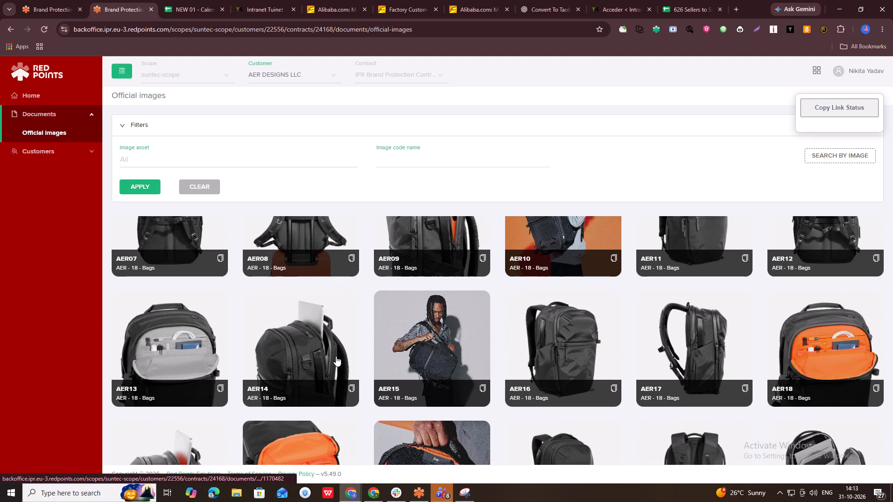
Search Alibaba by image using the official AER DESIGNS image AER15 and examine the backpack results.
left_click_drag(420, 342, 474, 0)
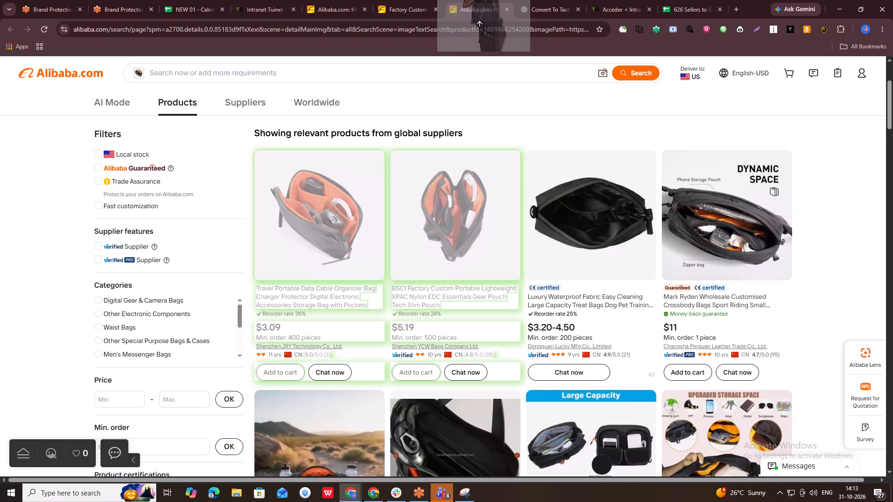
left_click_drag(474, 0, 397, 167)
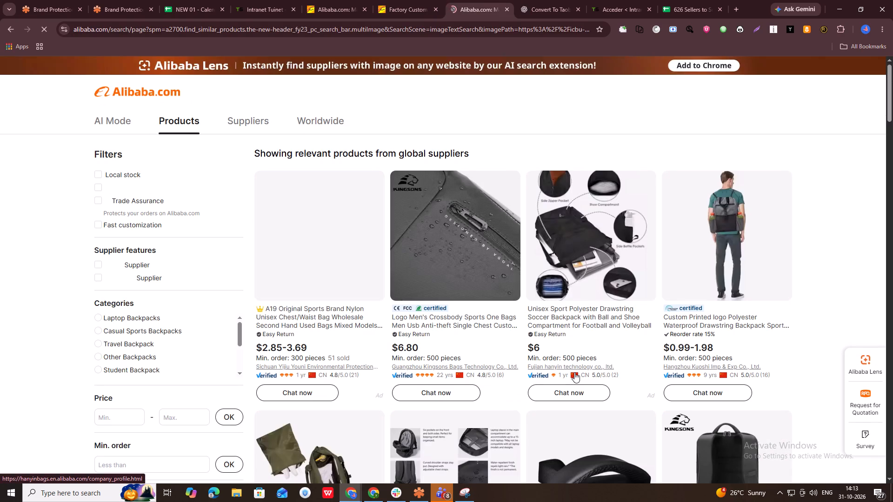
scroll(533, 357, "down", 12)
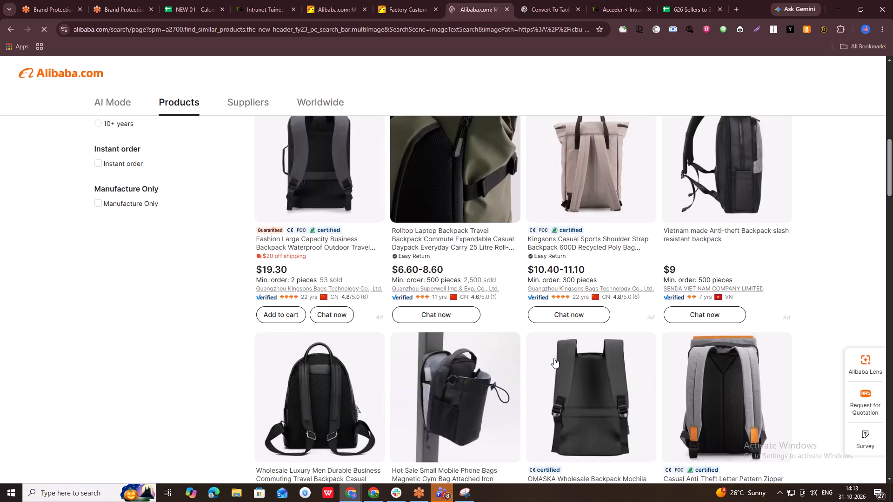
scroll(554, 358, "down", 8)
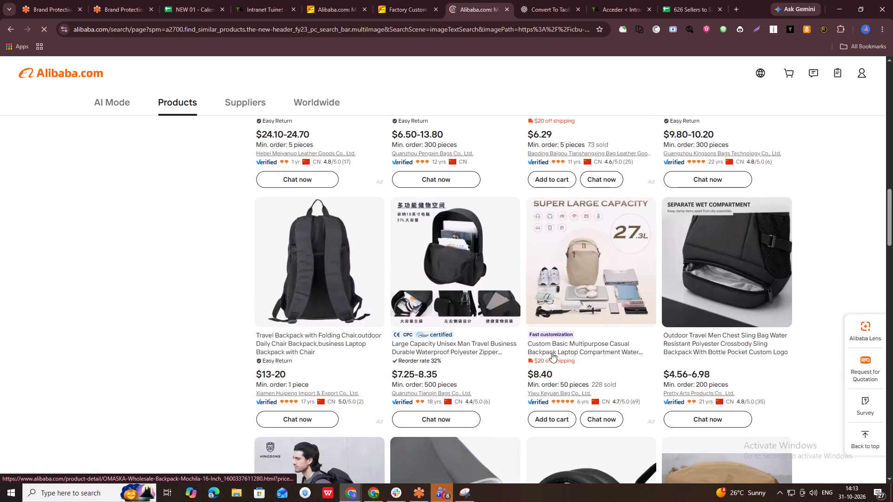
Find the black pouch AER42 among the AER DESIGNS official images and use it for an Alibaba image search.
left_click(128, 0)
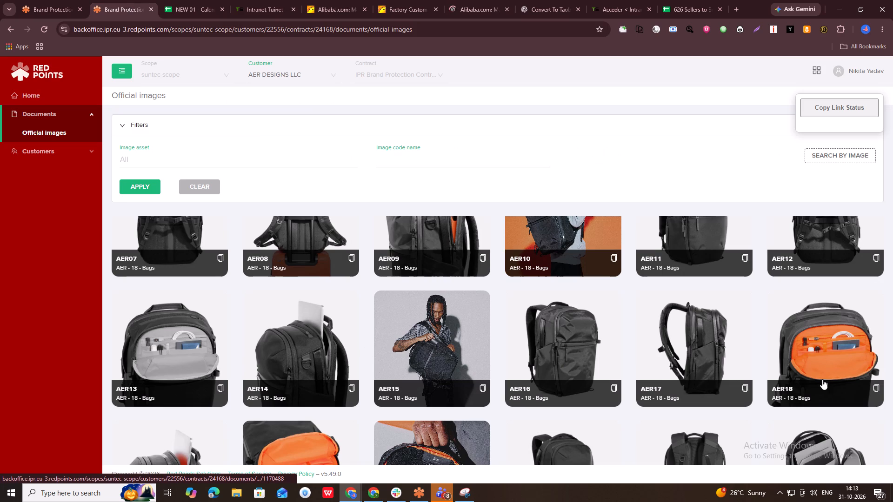
scroll(731, 377, "down", 4)
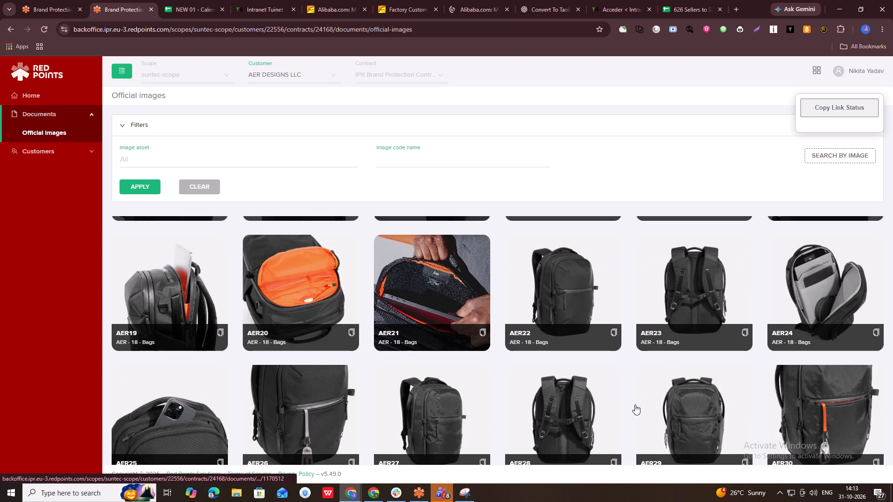
scroll(637, 401, "down", 4)
scroll(716, 358, "down", 3)
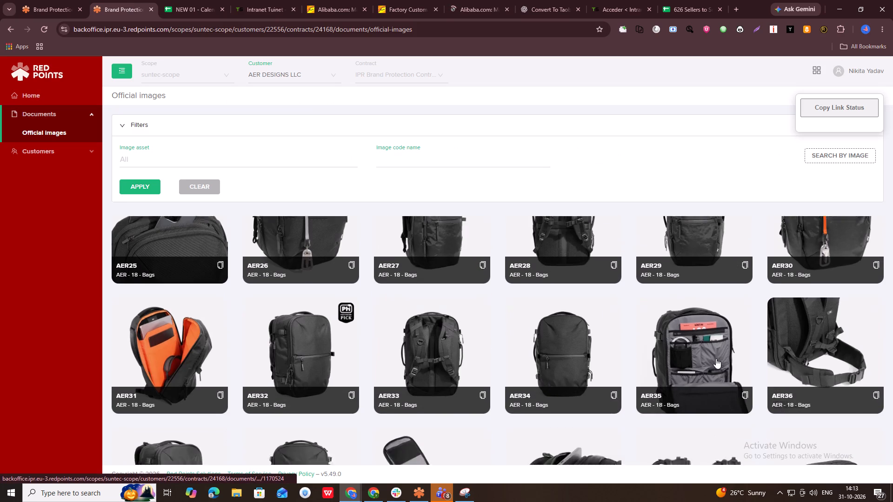
scroll(716, 358, "down", 1)
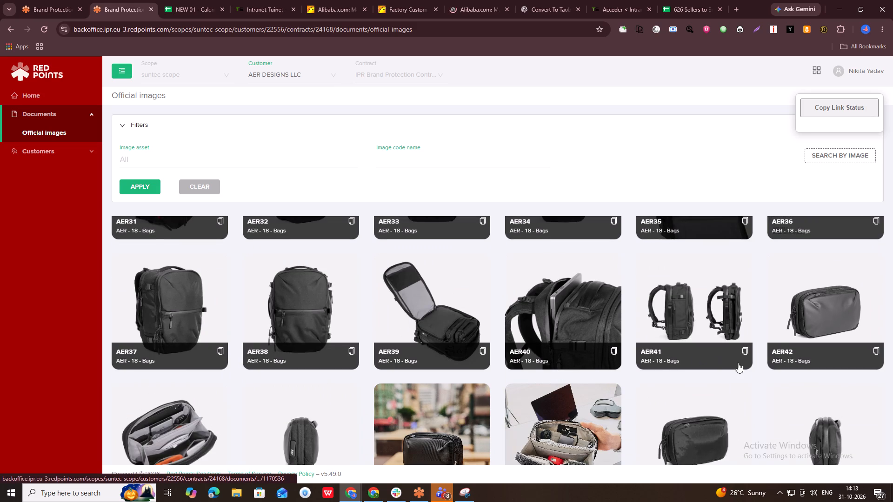
left_click_drag(826, 326, 452, 0)
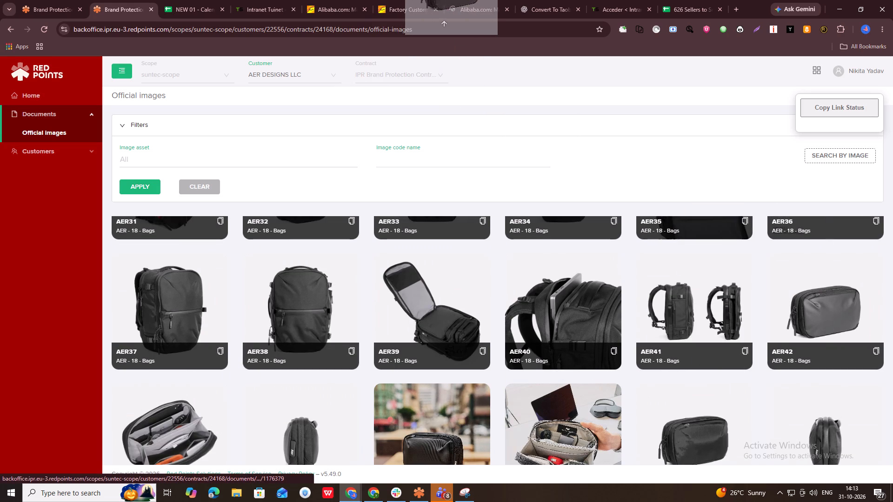
left_click_drag(452, 0, 428, 115)
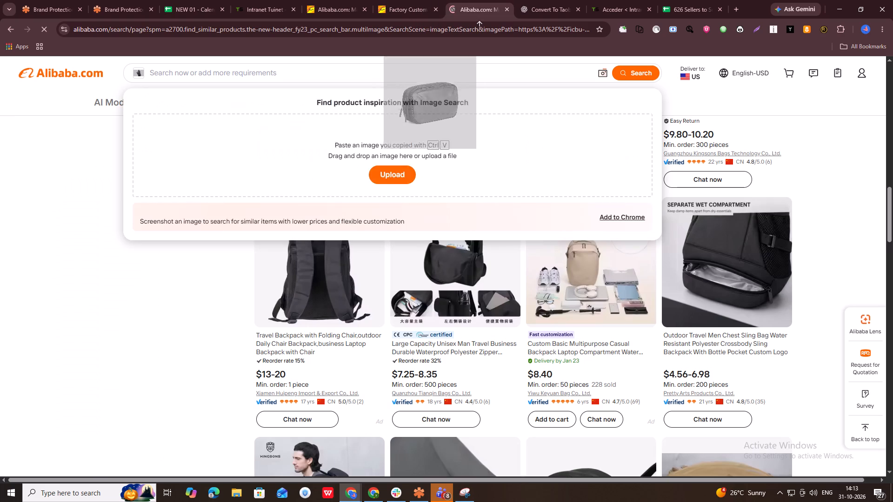
left_click_drag(428, 115, 392, 172)
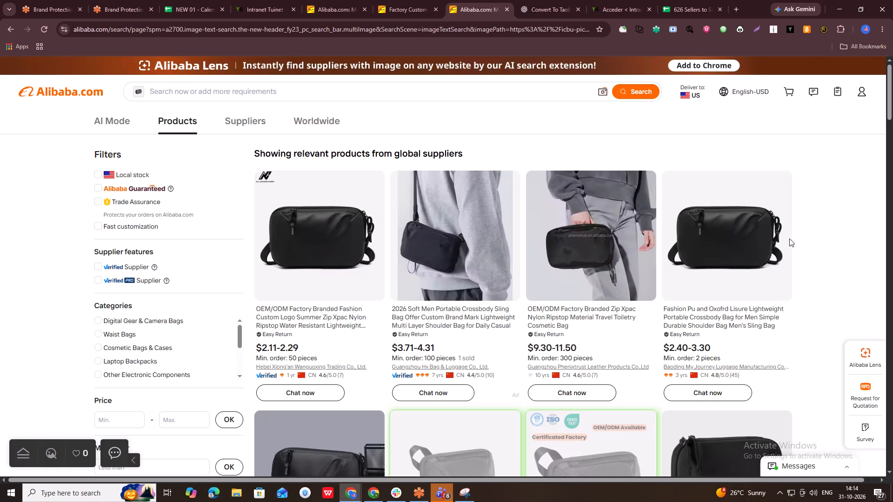
Scan the AER42 search results and open the BSCI Nylon EDC Essentials Gear Pouch priced $4.38-5.36 in a new tab.
scroll(658, 367, "down", 5)
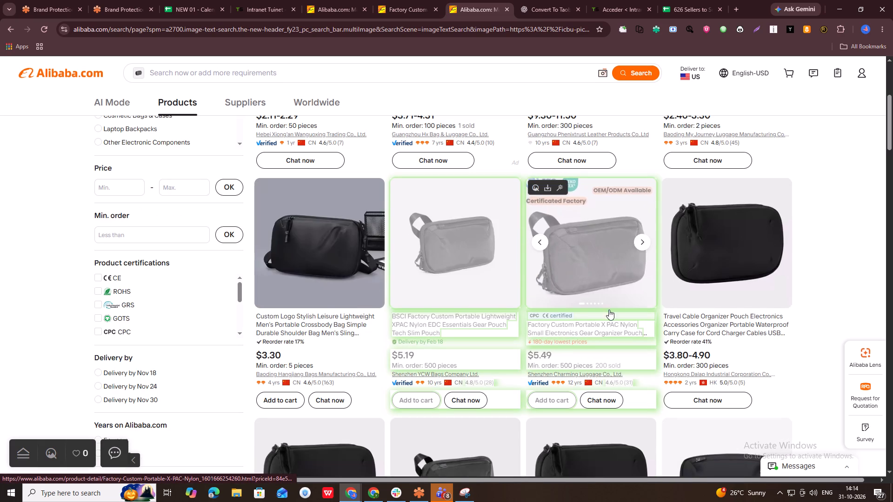
scroll(559, 305, "down", 6)
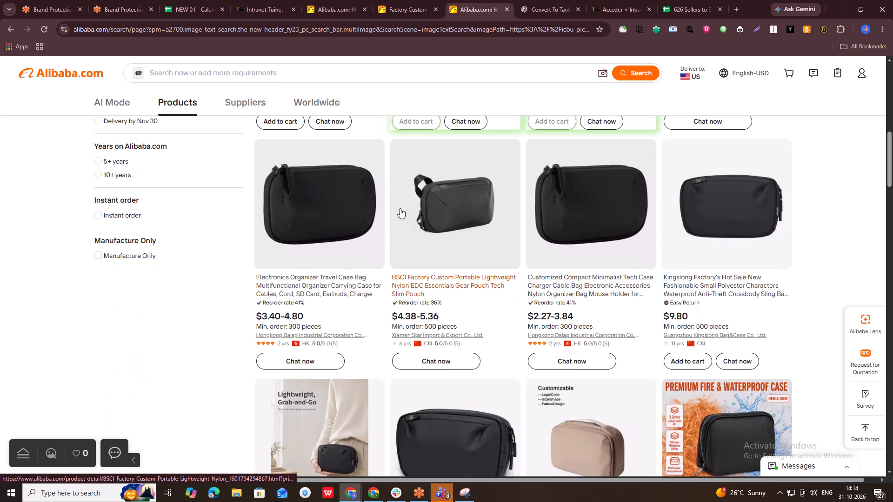
middle_click(446, 276)
scroll(521, 283, "down", 5)
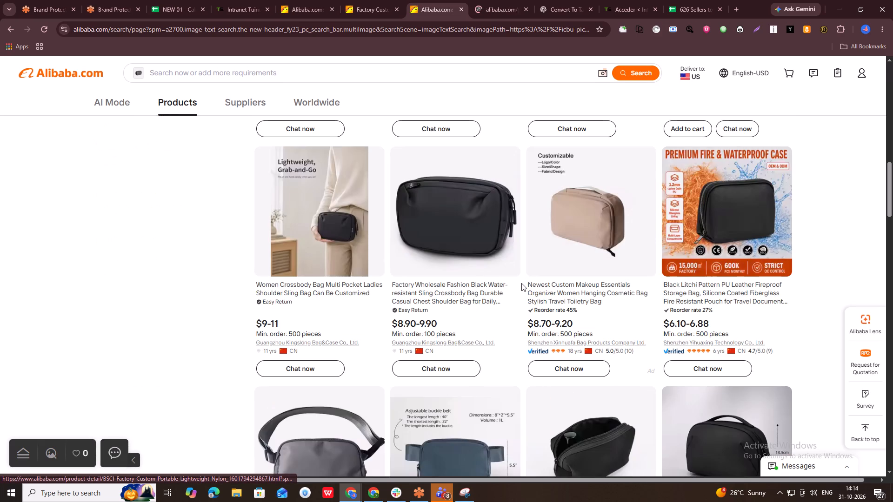
scroll(521, 283, "down", 6)
scroll(579, 302, "down", 5)
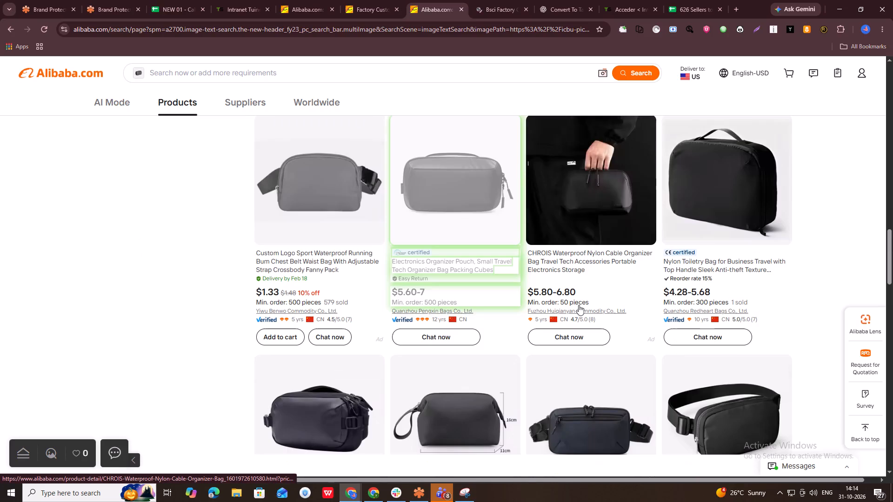
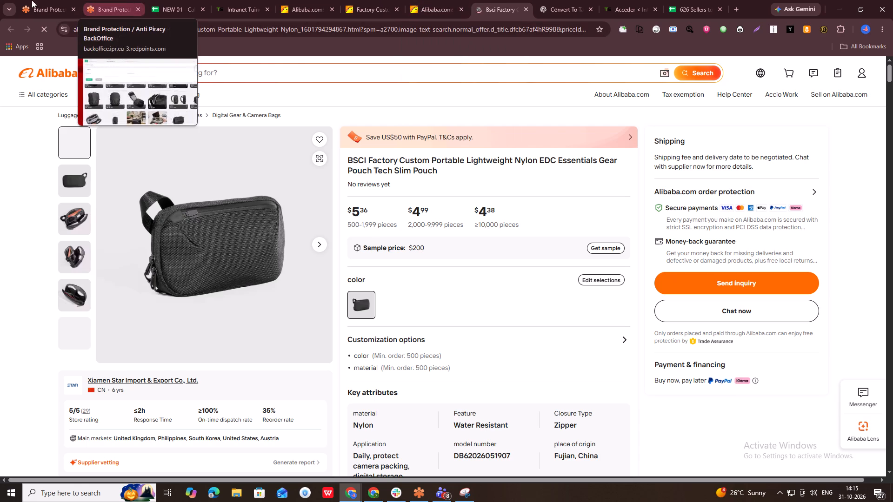
Check the BSCI EDC gear pouch listing's photos and copy its link over to the Nikita sheet of Manual Detection Records.
left_click(70, 216)
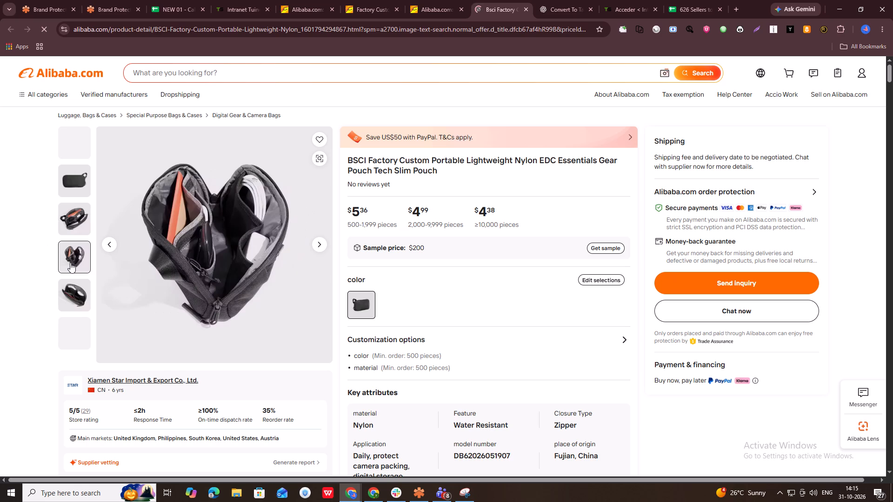
left_click(70, 263)
left_click(73, 296)
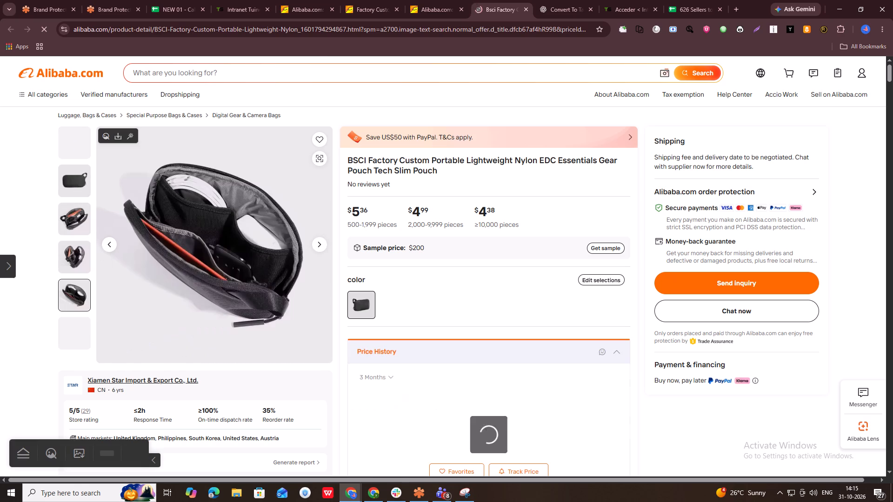
left_click(318, 37)
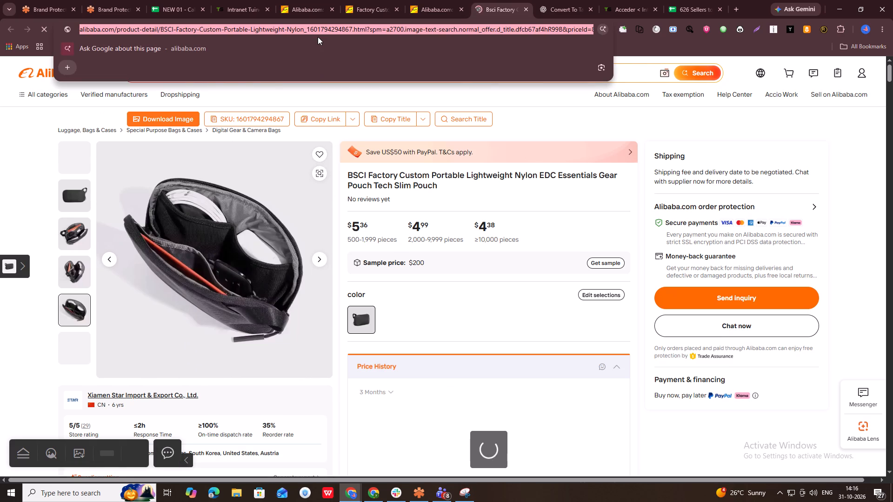
key("ctrl+c")
key("ctrl+c")
key("ctrl+c")
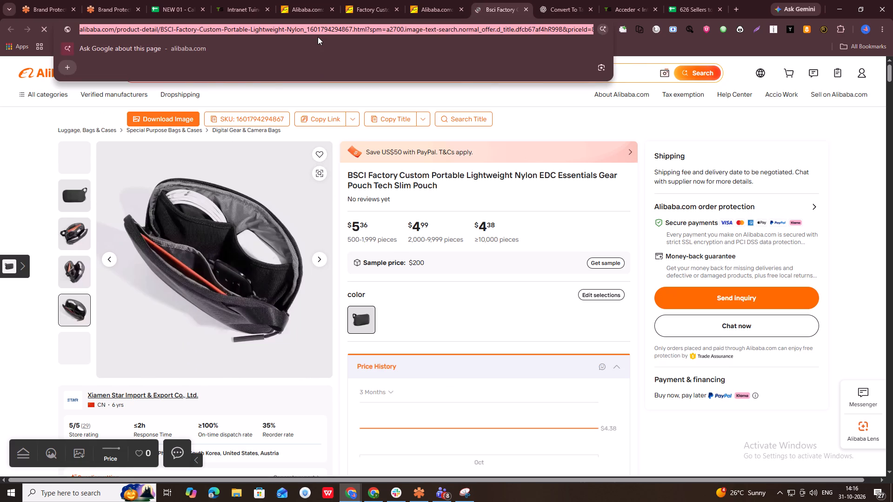
key("ctrl+c")
key("ctrl+c")
key("ctrl+c")
key("ctrl+c")
key("ctrl+c")
key("alt+Tab")
key("alt+Tab")
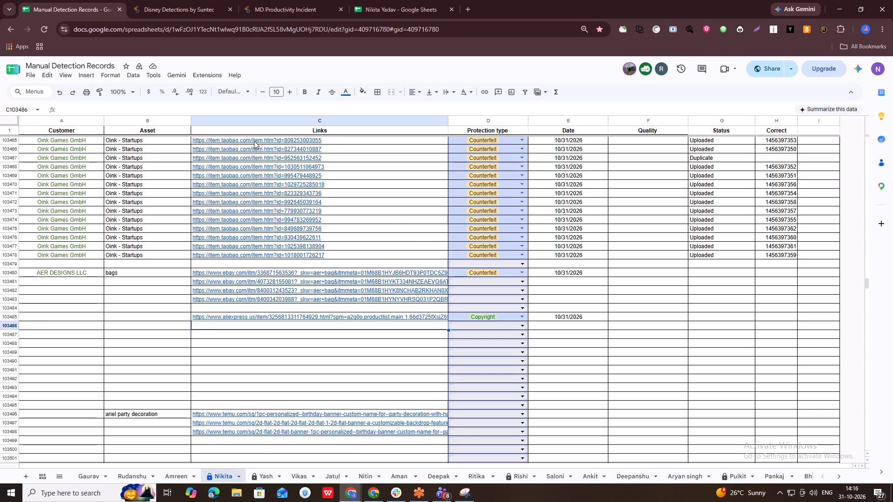
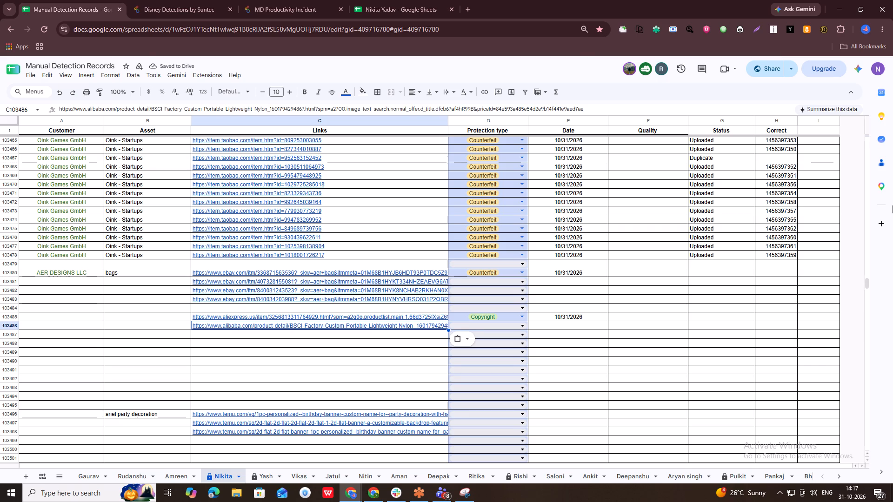
Fill the Alibaba gear pouch link's row with protection type Copyright and date 10/31/2026 from the AliExpress row above.
key("Right")
key("shift+Right")
key("ctrl+d")
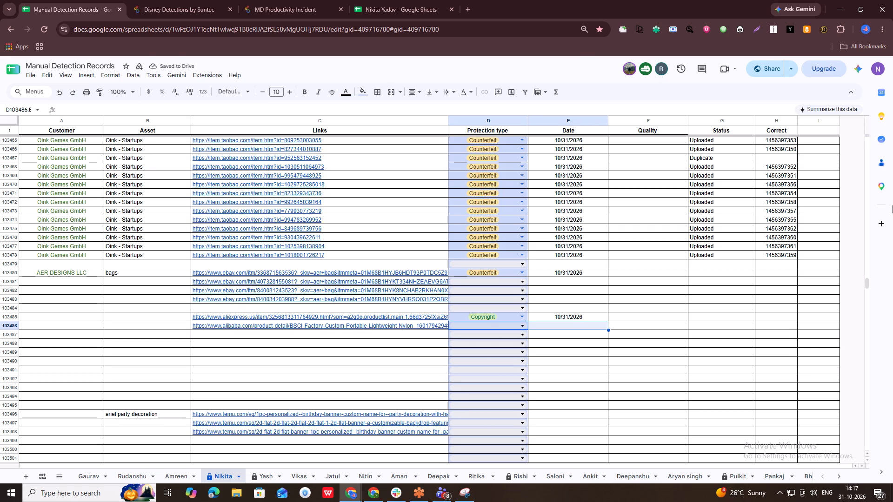
Fill protection type Counterfeit and date 10/31/2026 from the first AER DESIGNS eBay row down through the three eBay links below it.
key("ctrl+Up")
key("Left")
key("ctrl+Up")
key("Right")
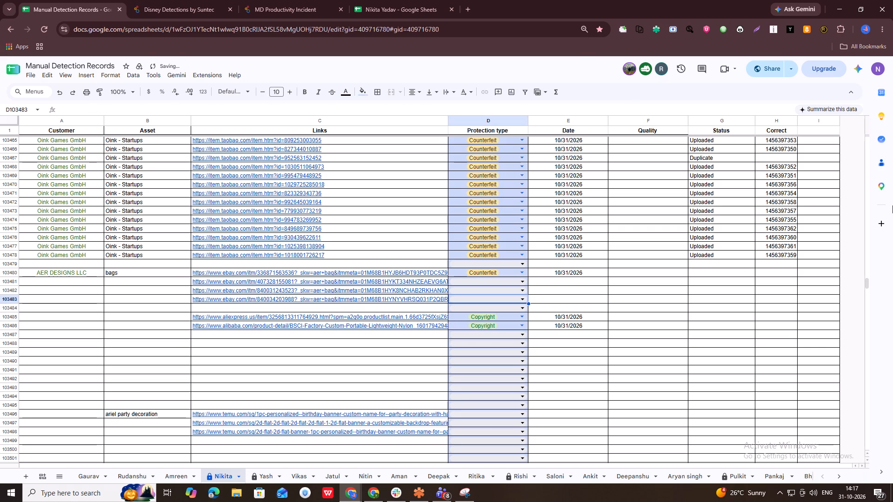
key("shift+Right")
key("ctrl+shift+Up")
key("ctrl+d")
key("Down")
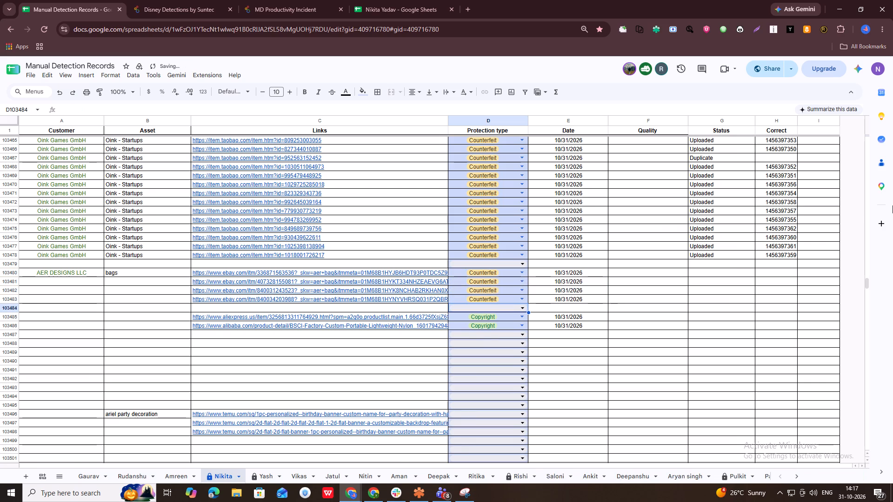
Switch to the browser window with the Alibaba searches and open its Red Points new-incident page.
key("alt+Tab")
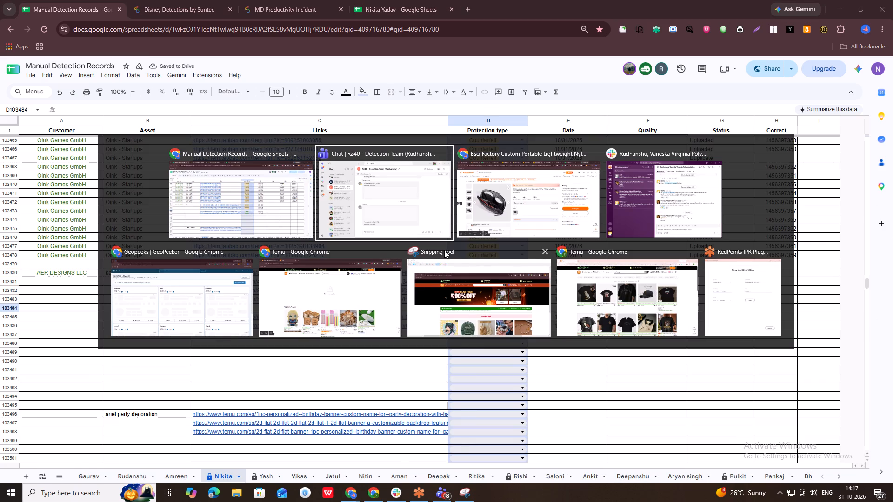
key("alt+Tab")
left_click(51, 0)
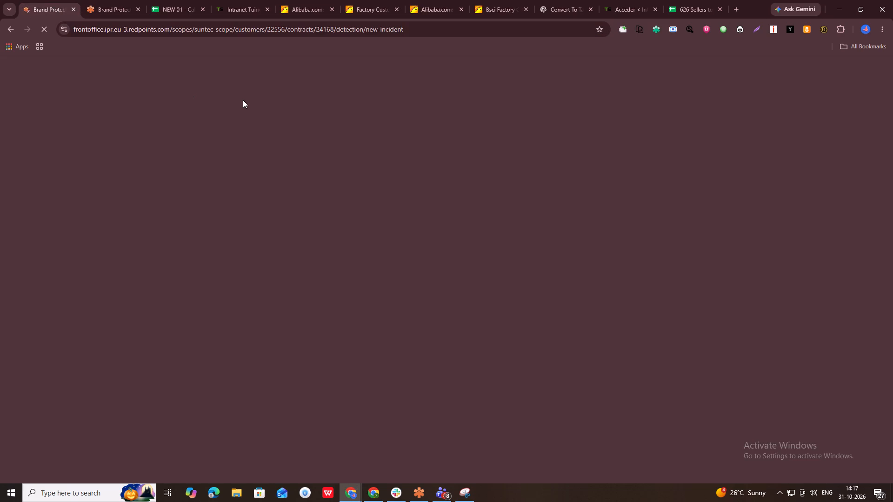
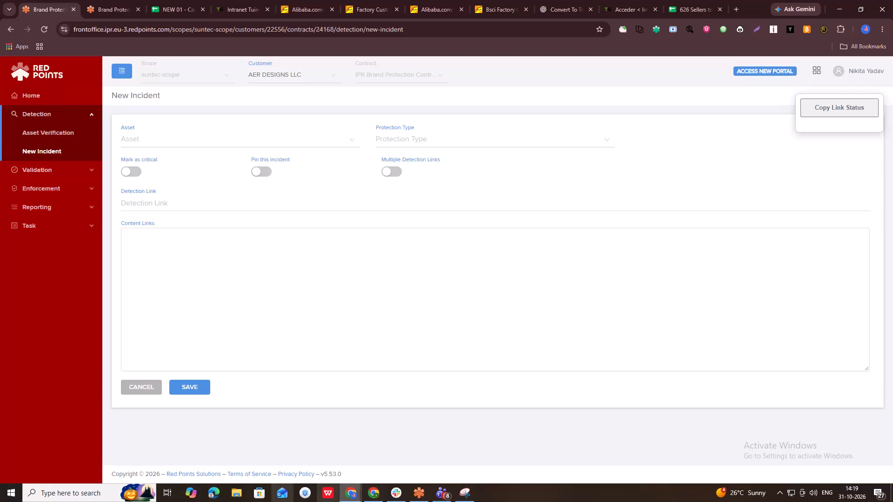
Set the new incident's asset to AER - 18 - Bags and protection type to Copyright, and enable multiple detection links.
left_click(160, 142)
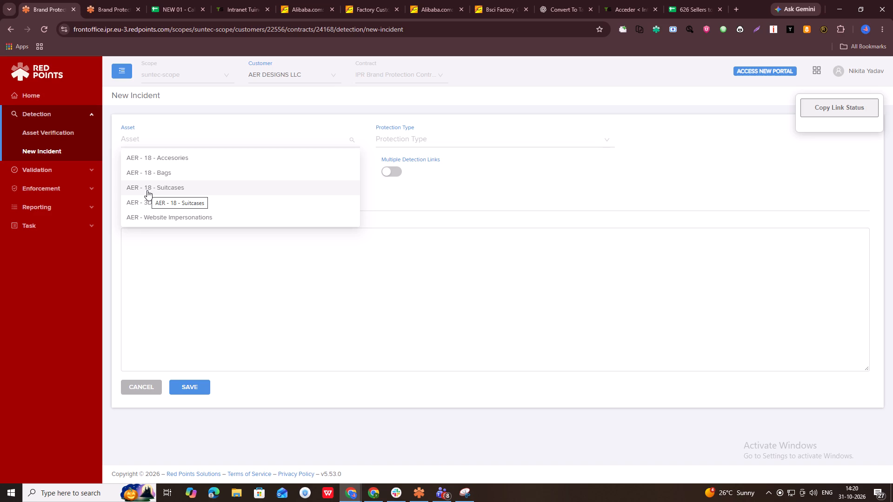
left_click(172, 176)
left_click(449, 139)
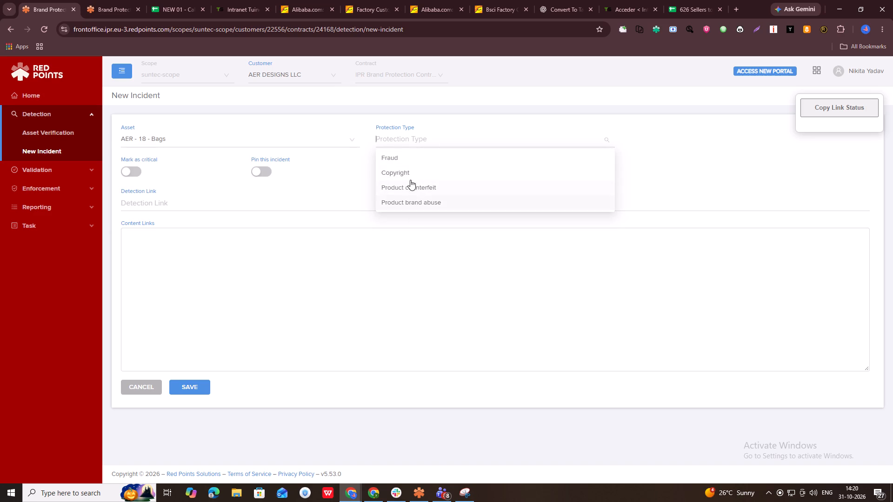
left_click(410, 173)
left_click(387, 172)
left_click(409, 287)
Copy the four AER DESIGNS eBay links from the Nikita sheet into the incident's detection links.
key("alt+Tab")
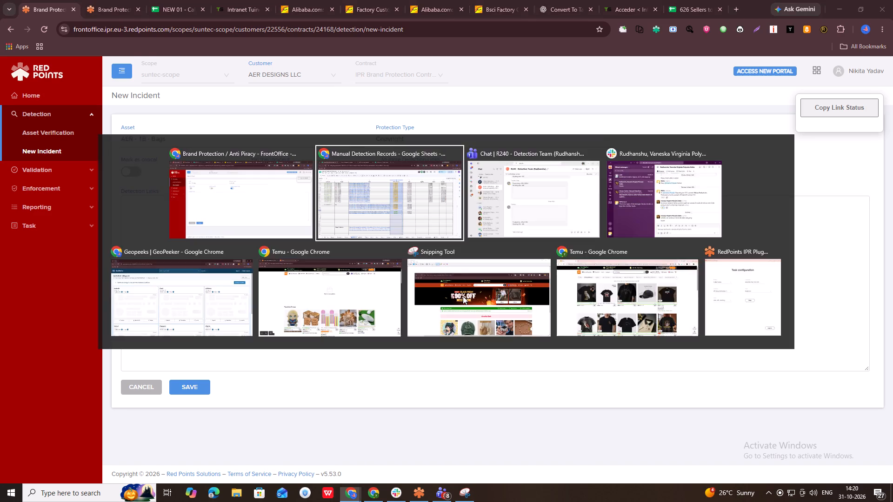
left_click_drag(407, 271, 408, 297)
key("ctrl+c")
key("ctrl+c")
key("ctrl+c")
key("alt+Tab")
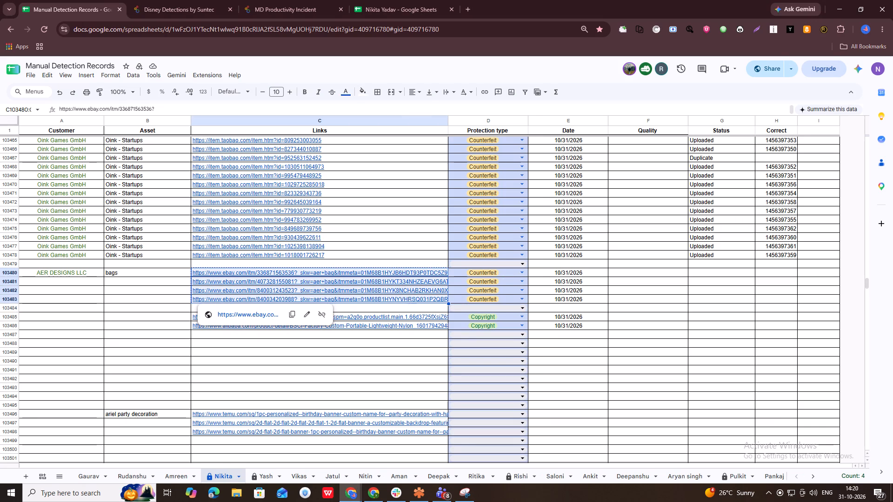
key("ctrl+v")
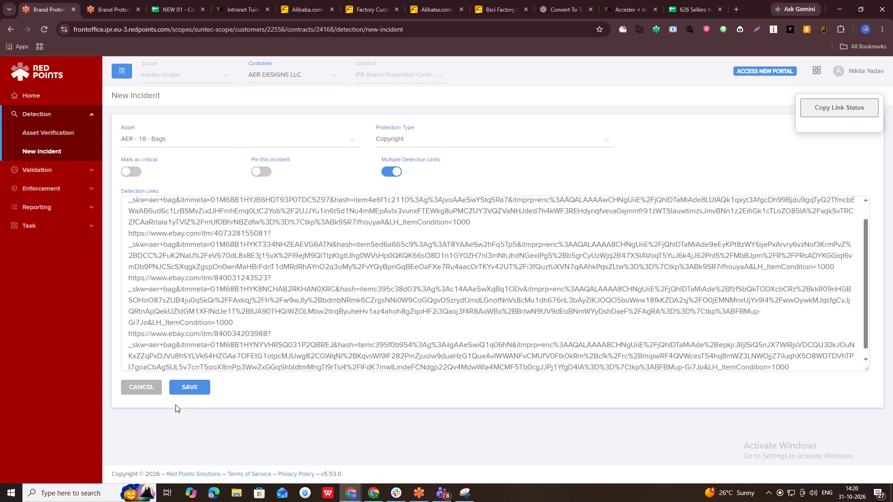
Change the protection type to Product counterfeit and save the eBay incidents.
left_click(436, 133)
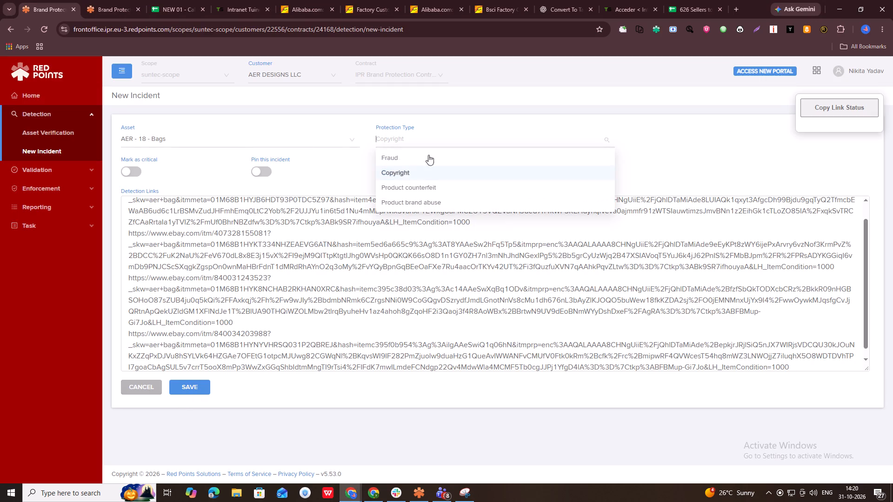
left_click(419, 188)
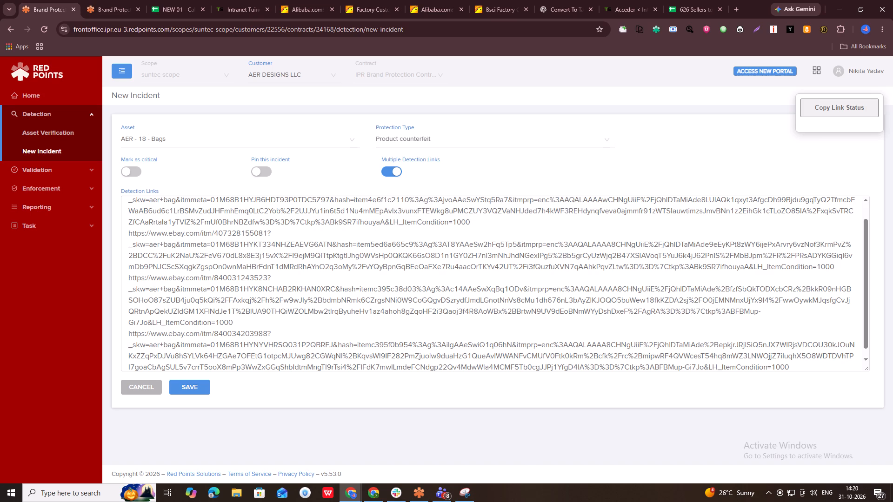
key("alt+Tab")
key("alt+Tab")
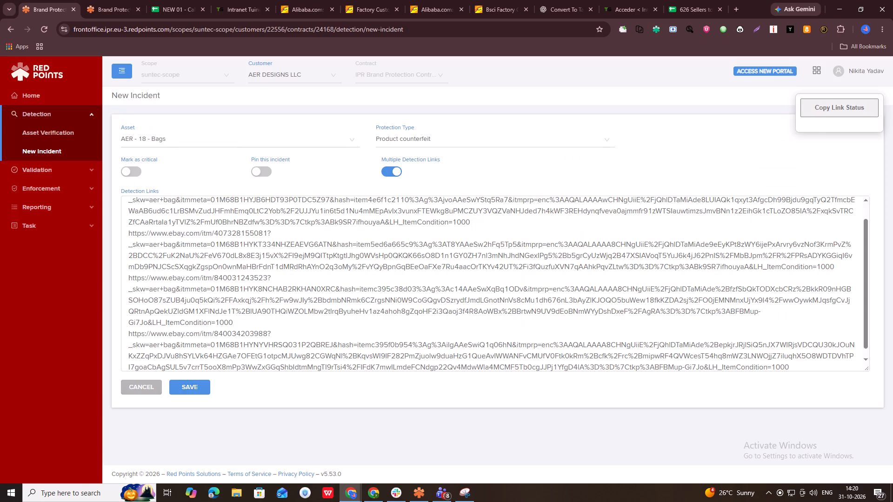
left_click(190, 388)
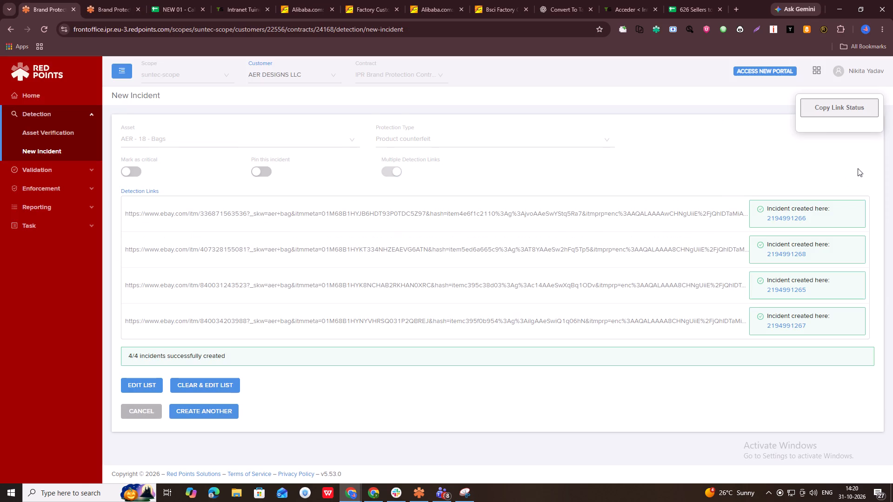
Copy the link status of the eBay incidents and paste it on the Nikita sheet from the Quality cell above their rows.
left_click(860, 113)
key("alt+Tab")
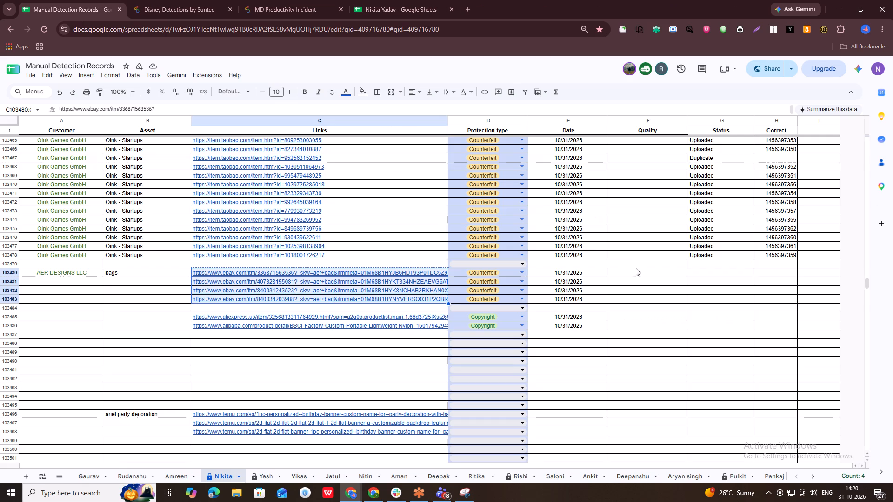
left_click(637, 261)
key("ctrl+v")
Delete the pasted header row and the duplicate eBay links in the Quality column, keeping the statuses and incident IDs.
key("Left")
key("Right")
key("shift+Right")
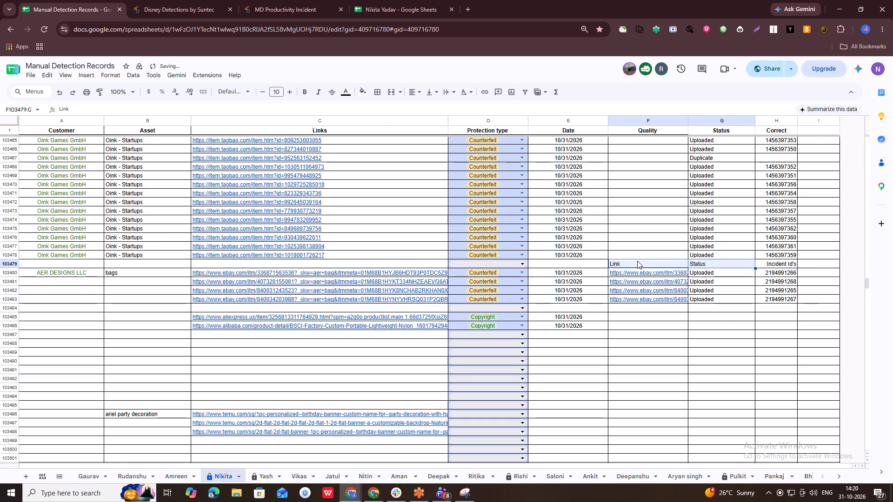
key("shift+Right")
key("Delete")
key("Down")
key("ctrl+shift+Down")
key("Delete")
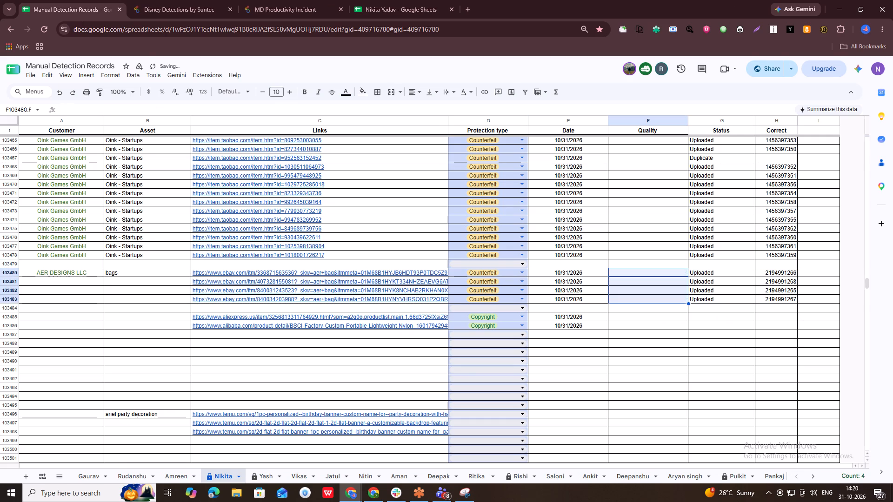
Copy the asset name AER - 18 - Bags from Red Points and fill it with customer AER DESIGNS LLC across the four eBay rows.
key("Left")
key("alt+Tab")
left_click(177, 139, "alt")
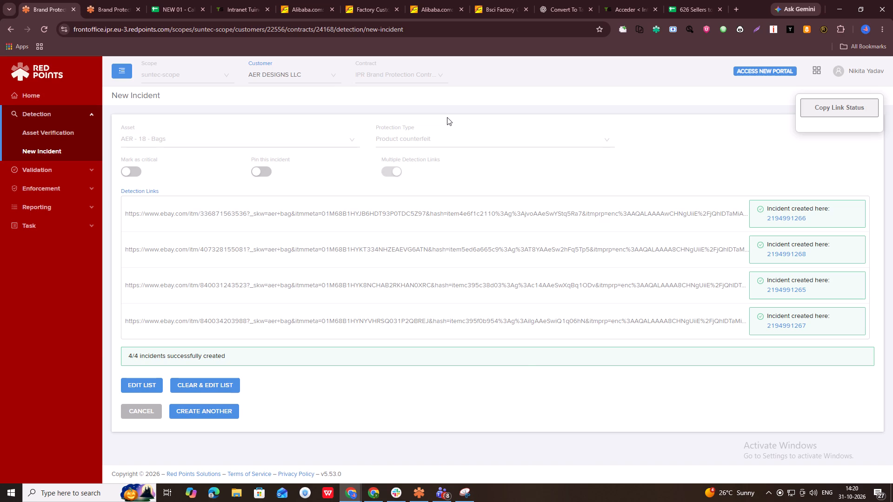
key("alt+Tab")
key("ctrl+Left")
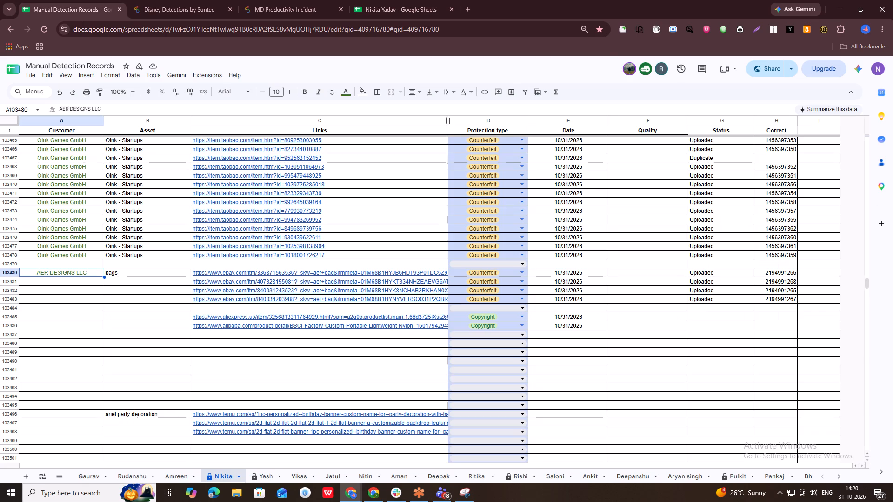
key("Right")
key("ctrl+v")
key("shift+Left")
key("ctrl+space")
key("ctrl+d")
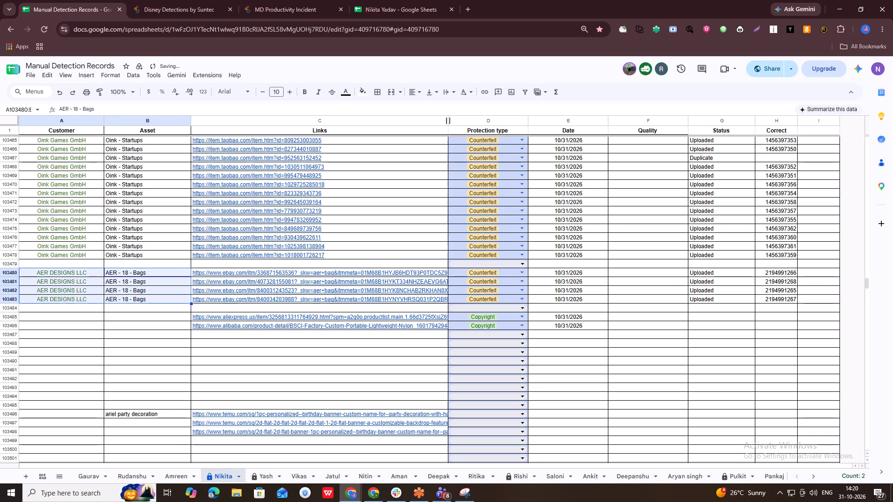
Copy the AliExpress and Alibaba links marked Copyright on the Nikita sheet and return to the Red Points incident page.
key("Right")
key("Right")
key("Left")
key("ctrl+Down")
key("ctrl+Down")
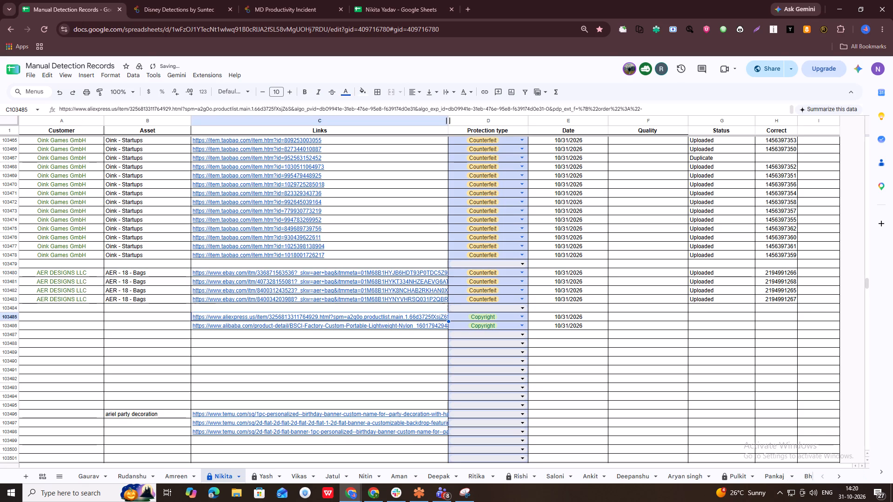
key("shift+Down")
key("ctrl+c")
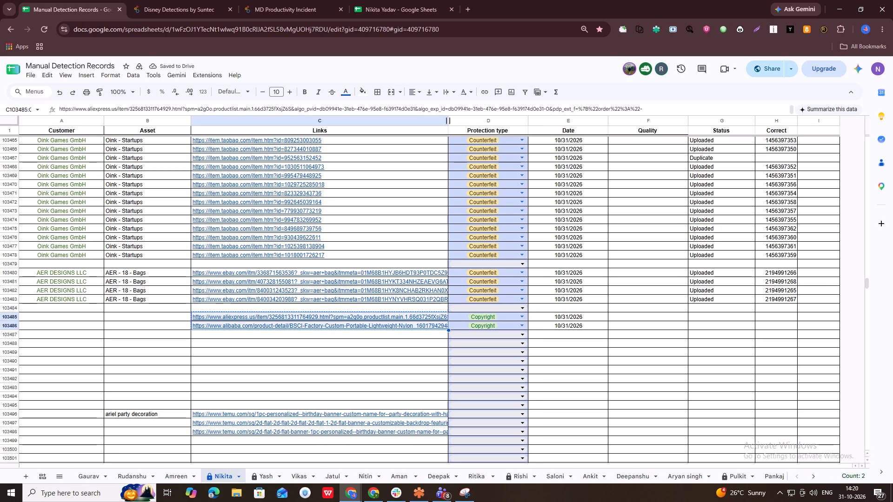
key("alt+Tab")
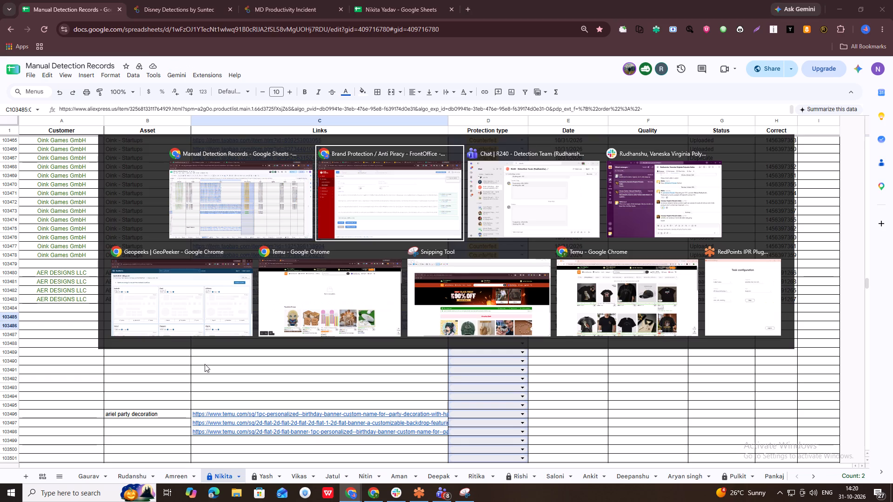
Clear the submitted list, set the protection type to Copyright, and save incidents for the copied AliExpress and Alibaba links.
left_click(209, 393)
left_click(215, 381)
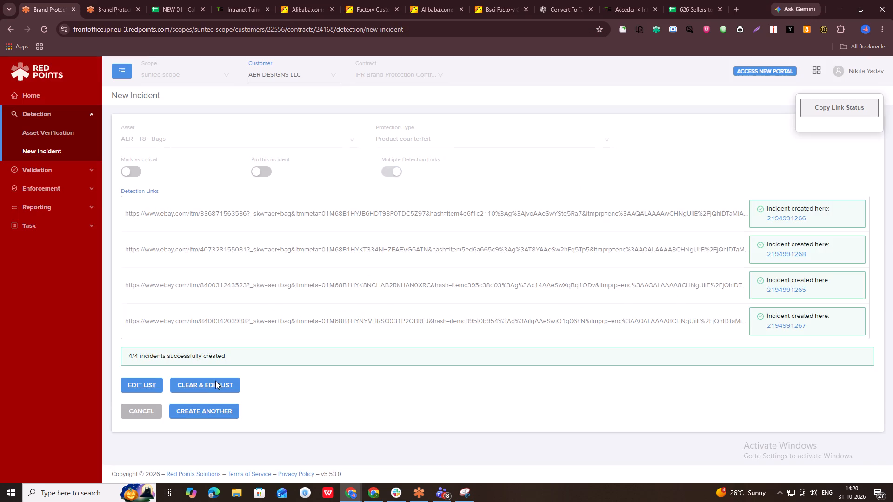
left_click(461, 138)
left_click(411, 176)
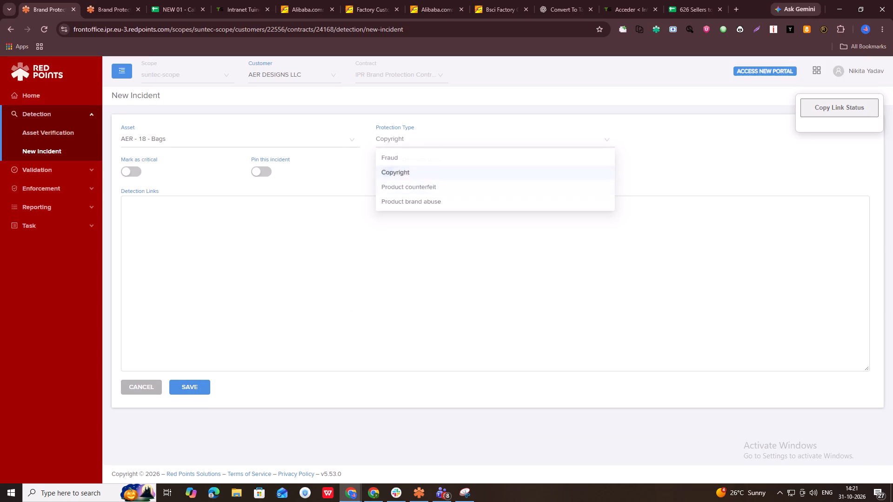
left_click(385, 259)
key("ctrl+v")
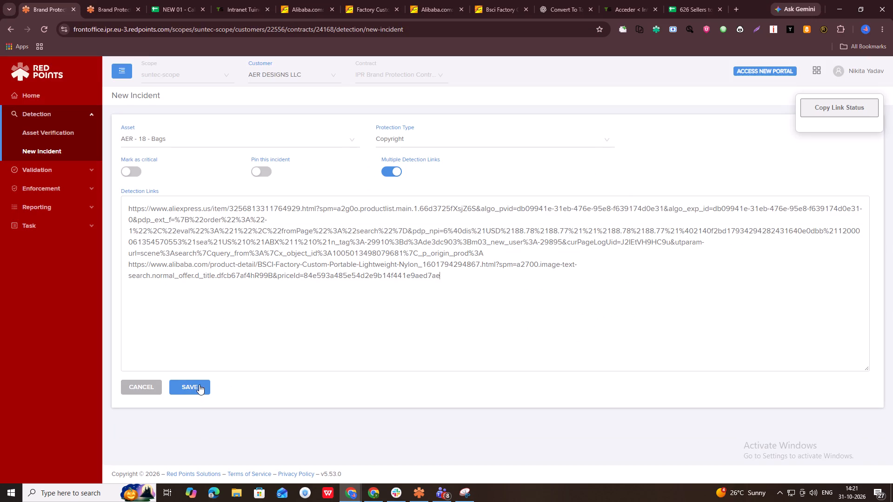
left_click(199, 384)
Copy the link status of the AliExpress and Alibaba incidents and select a Quality cell above their rows on the Nikita sheet.
left_click(851, 113)
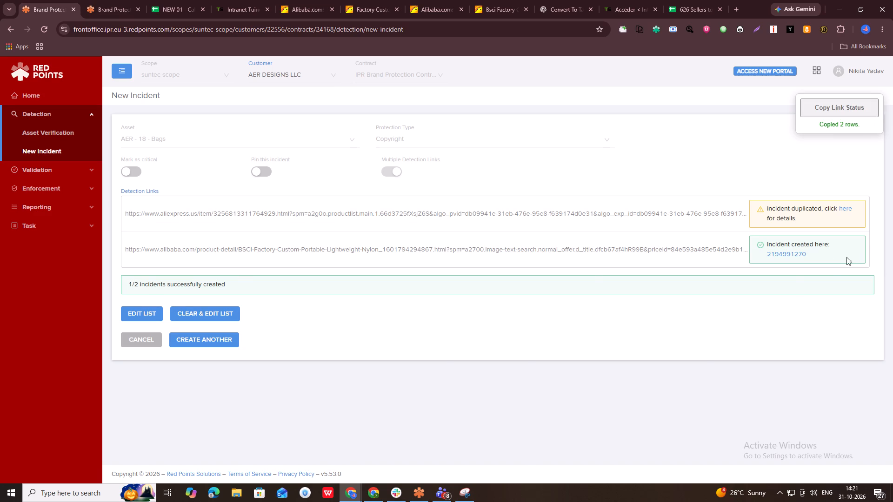
key("alt+Tab")
left_click(644, 301)
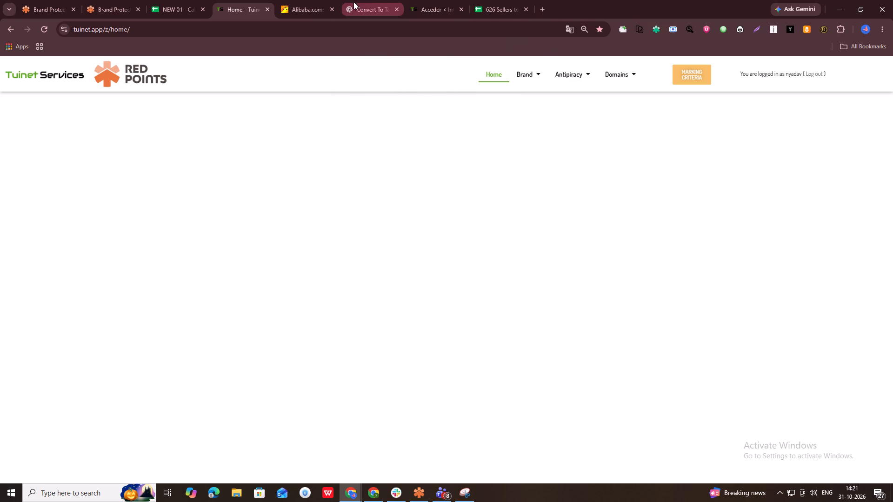
Open the Brand section of the Tuinet intranet.
left_click(529, 76)
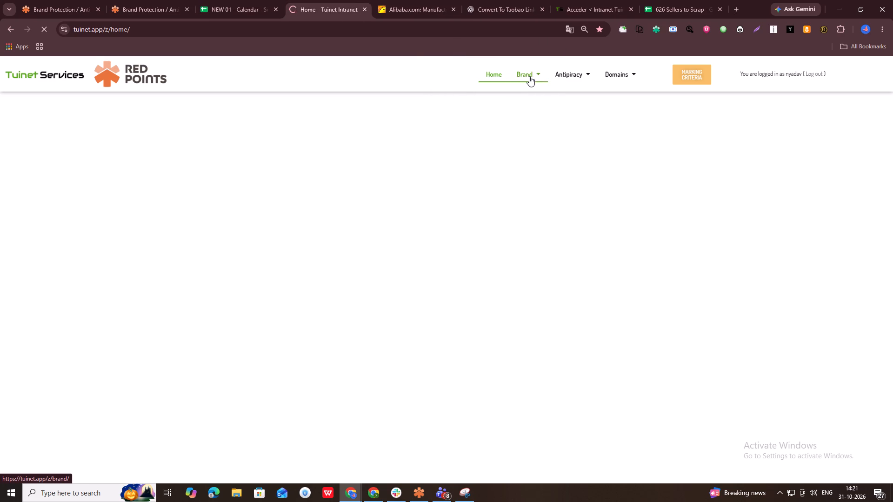